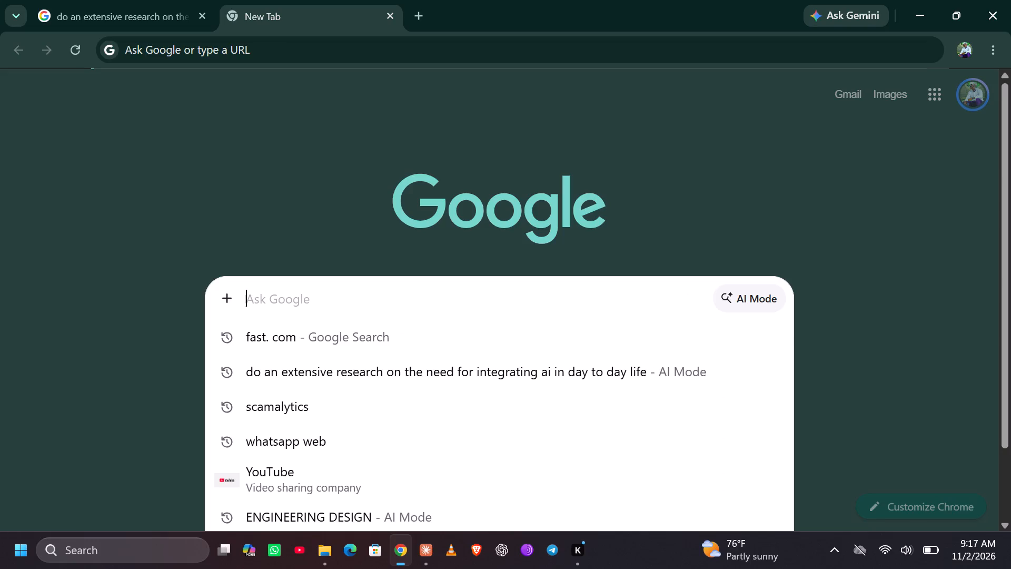
type("canva")
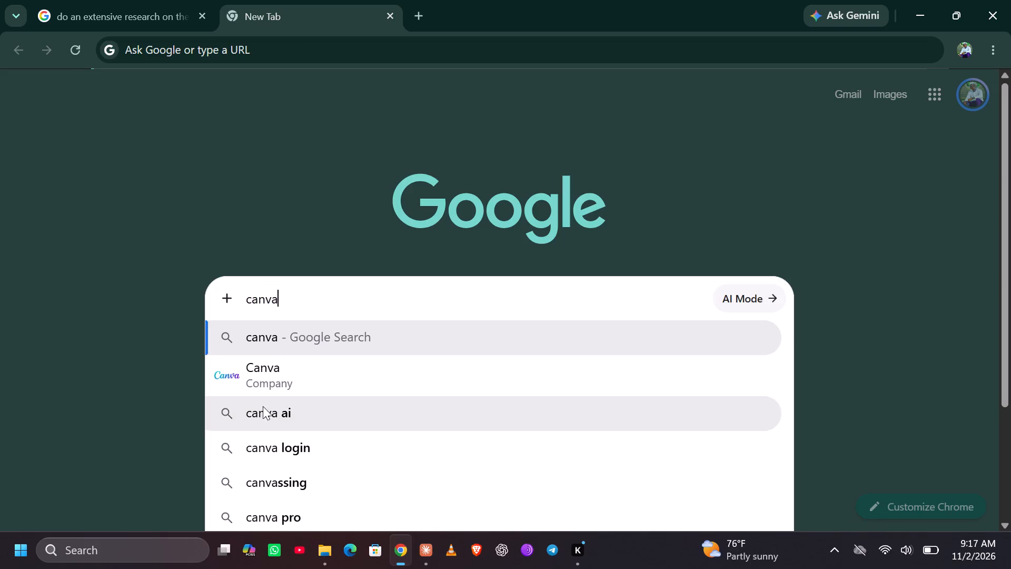
left_click(261, 382)
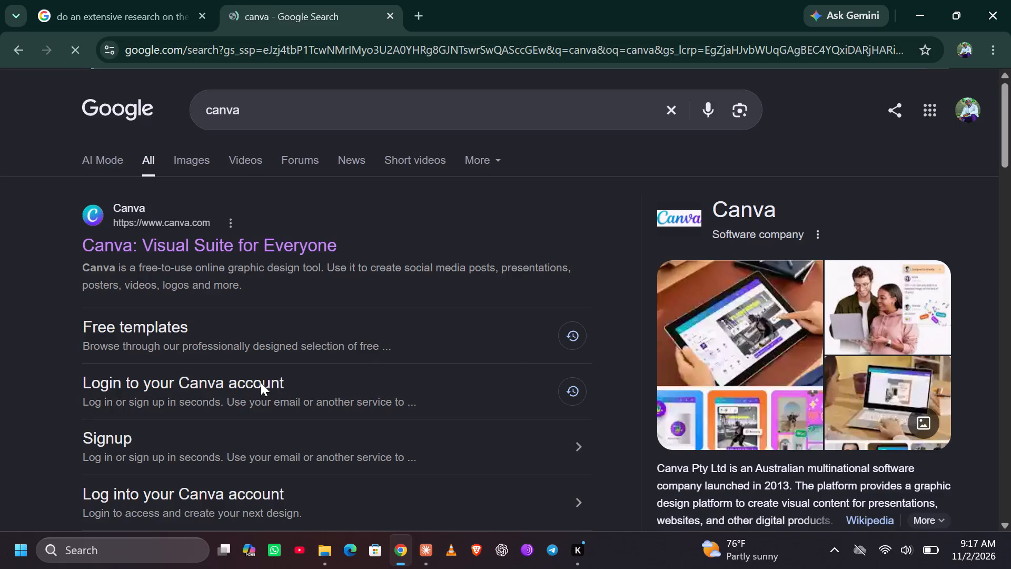
left_click(232, 247)
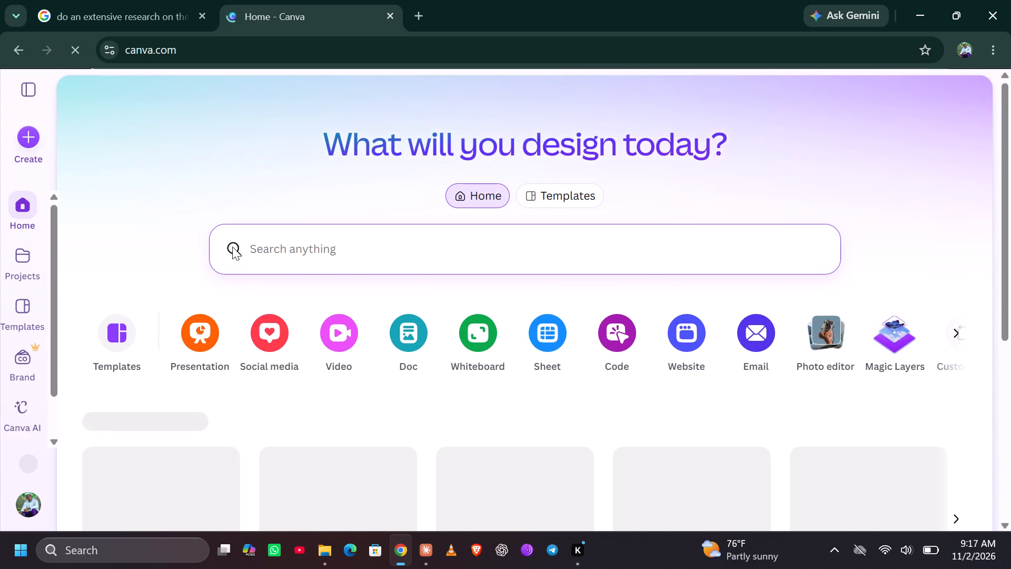
Create a new blank Presentation design from the Canva home page.
left_click(202, 325)
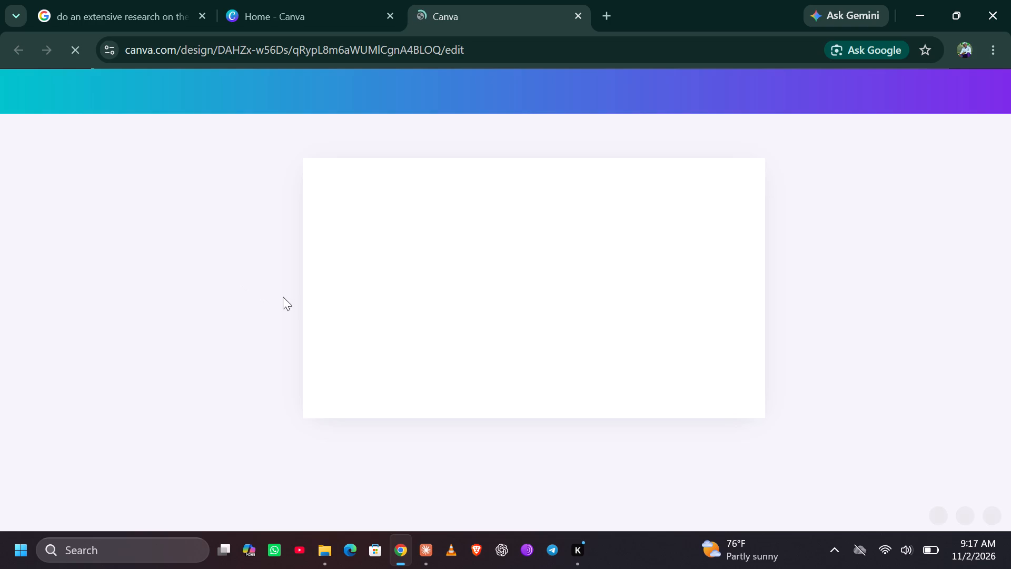
Open the Orange and Black Geometric Brand Guideline Presentation template from the presentation templates.
scroll(290, 295, "up", 2)
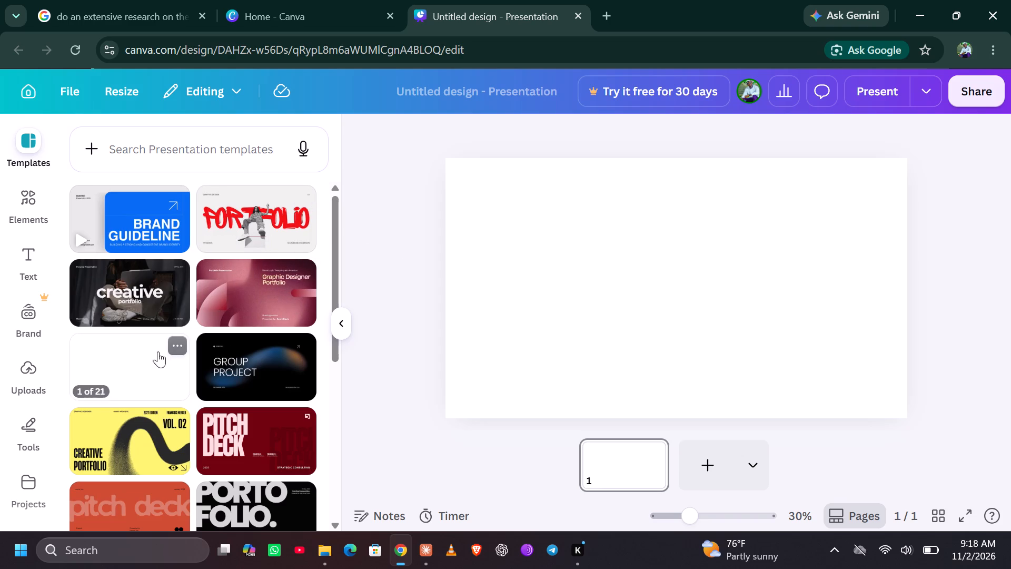
left_click(124, 347)
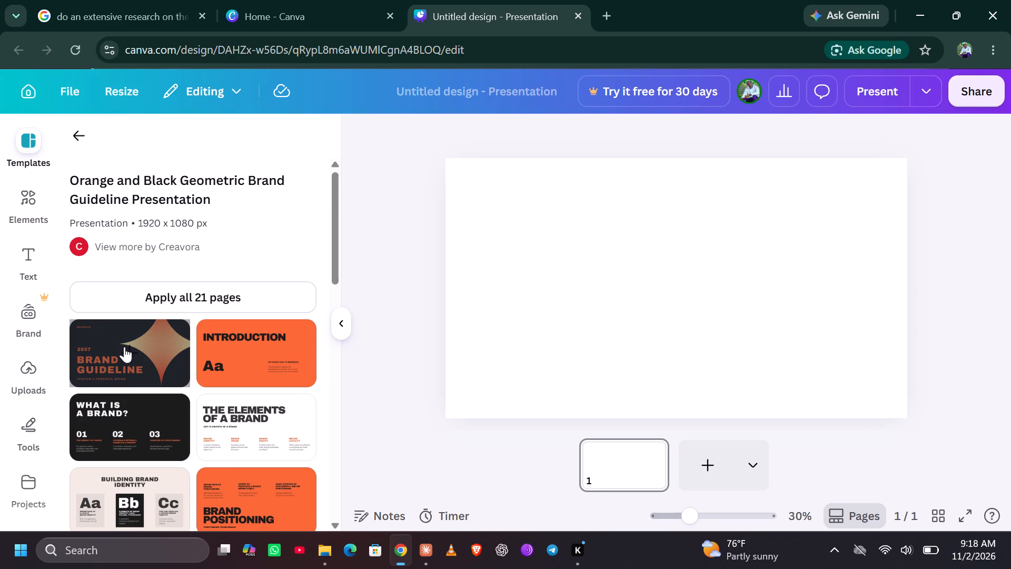
Look through the template's page designs from the cover to the thank-you page.
scroll(124, 347, "down", 2)
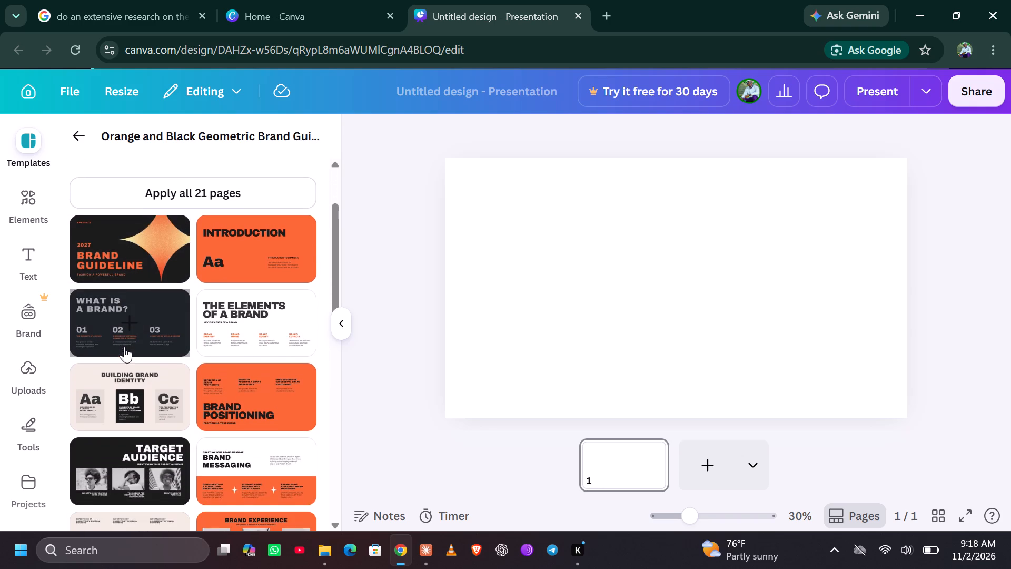
scroll(124, 347, "down", 5)
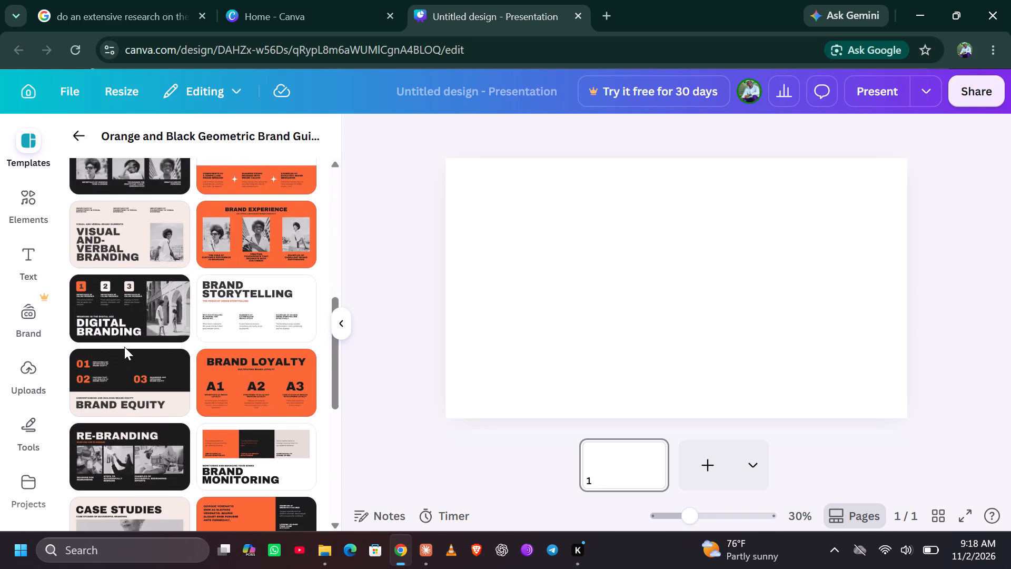
scroll(124, 347, "down", 3)
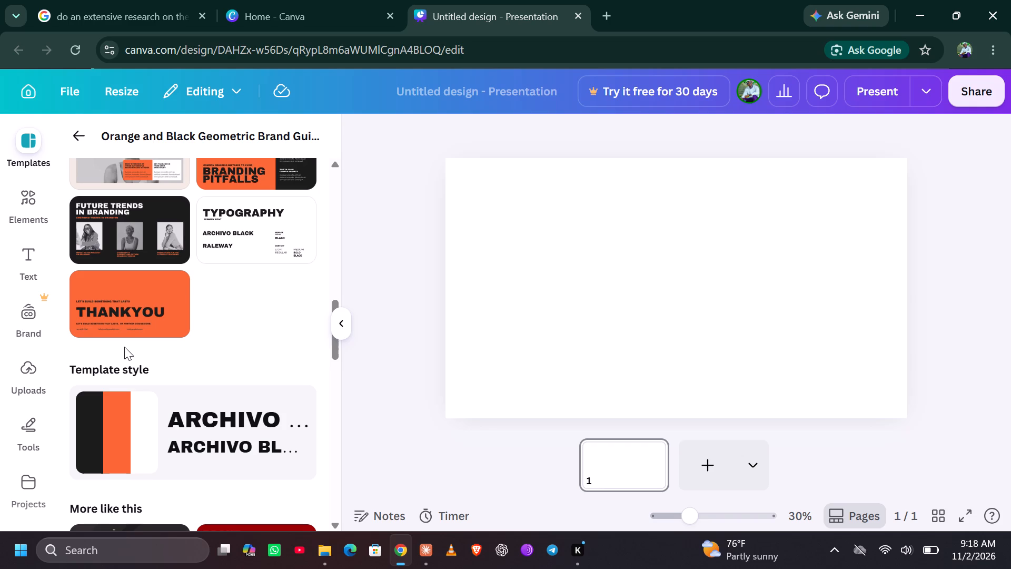
scroll(124, 347, "up", 4)
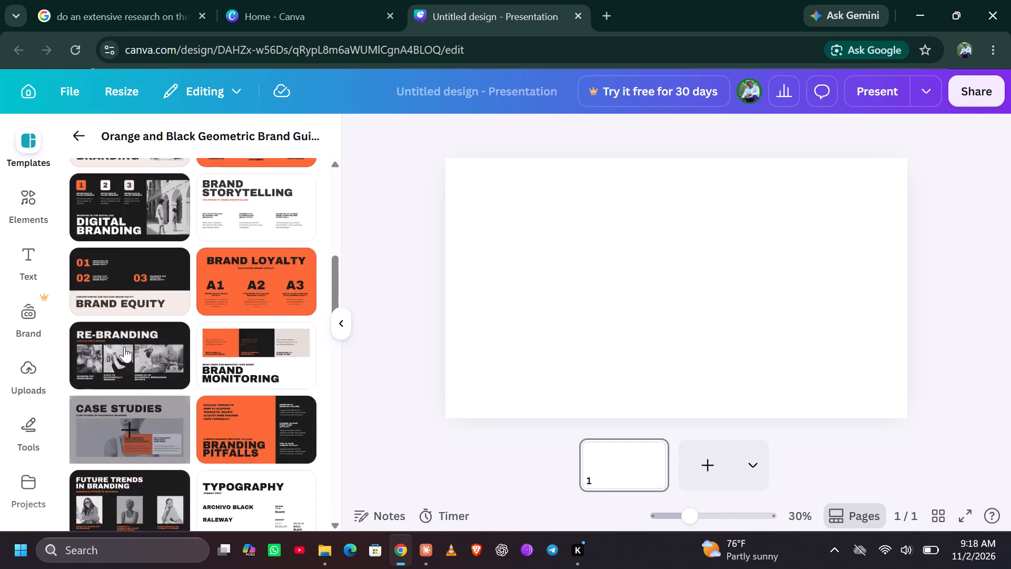
scroll(124, 347, "up", 3)
Apply the template's dark 2027 Brand Guideline cover design to page 1.
left_click(138, 345)
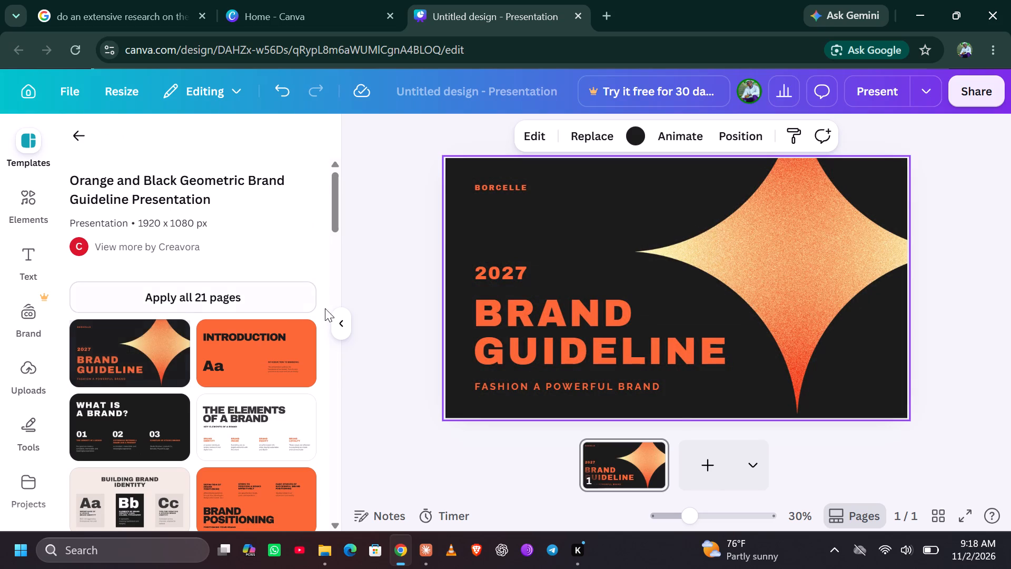
scroll(445, 301, "down", 1)
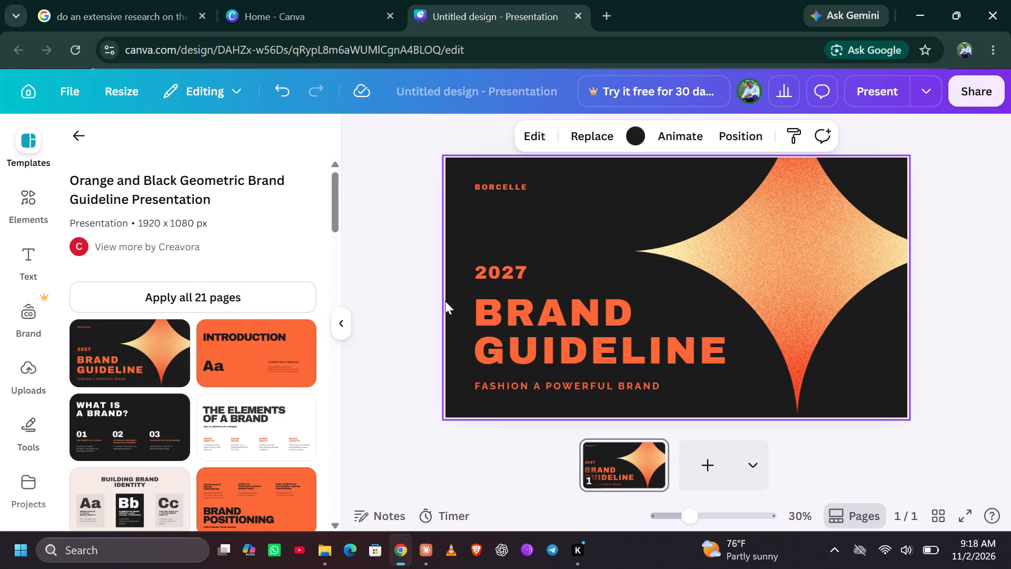
scroll(445, 301, "down", 1)
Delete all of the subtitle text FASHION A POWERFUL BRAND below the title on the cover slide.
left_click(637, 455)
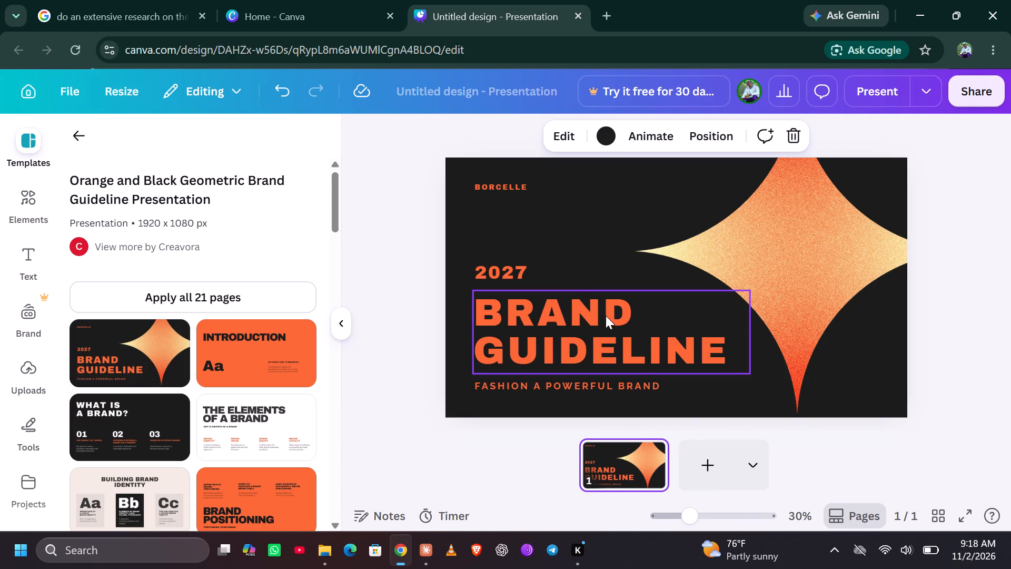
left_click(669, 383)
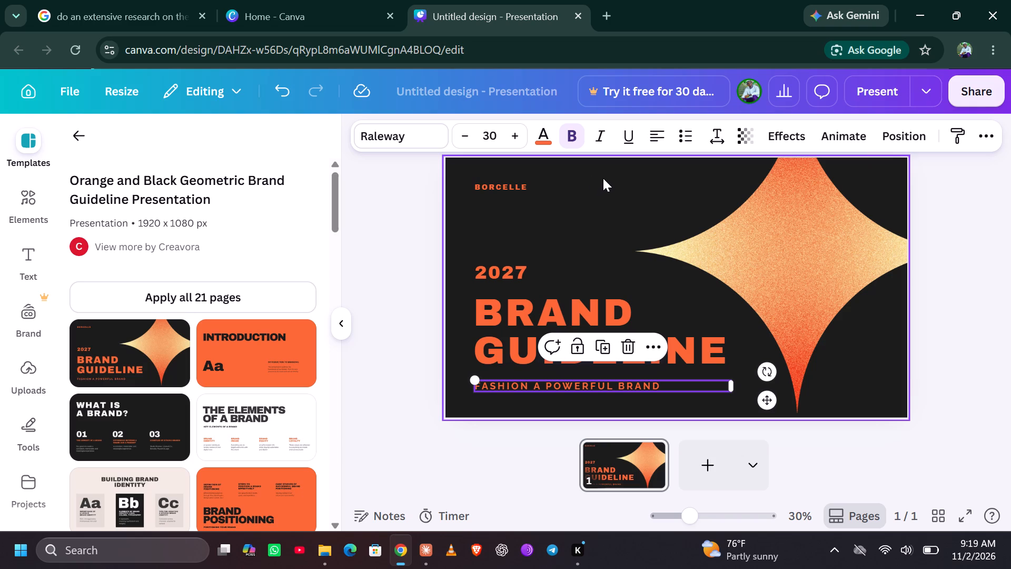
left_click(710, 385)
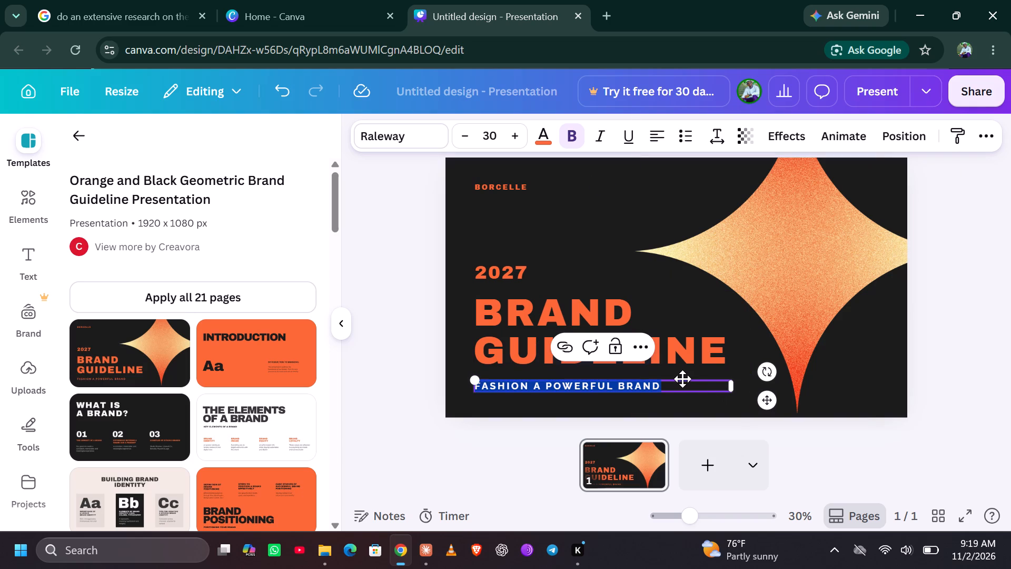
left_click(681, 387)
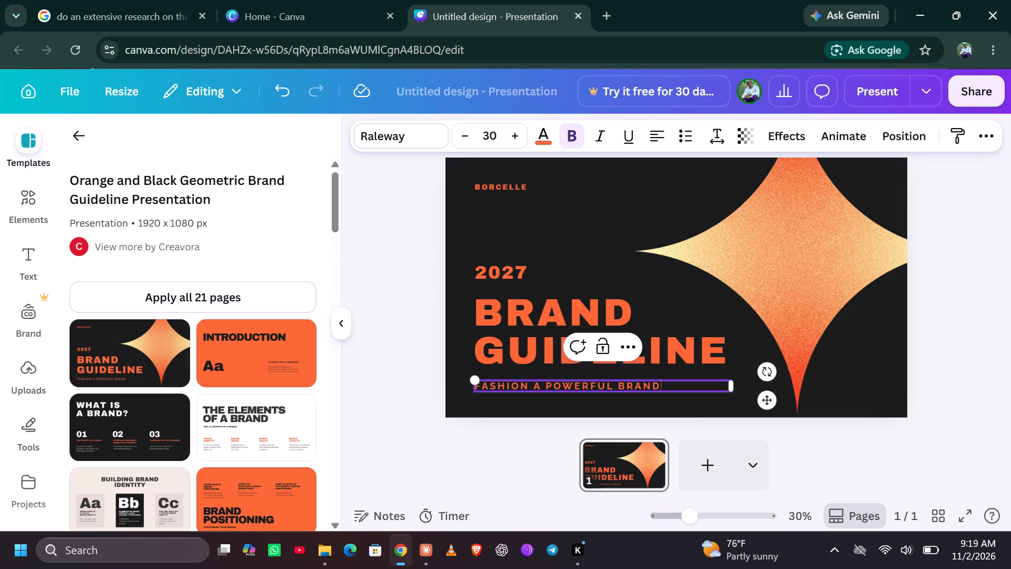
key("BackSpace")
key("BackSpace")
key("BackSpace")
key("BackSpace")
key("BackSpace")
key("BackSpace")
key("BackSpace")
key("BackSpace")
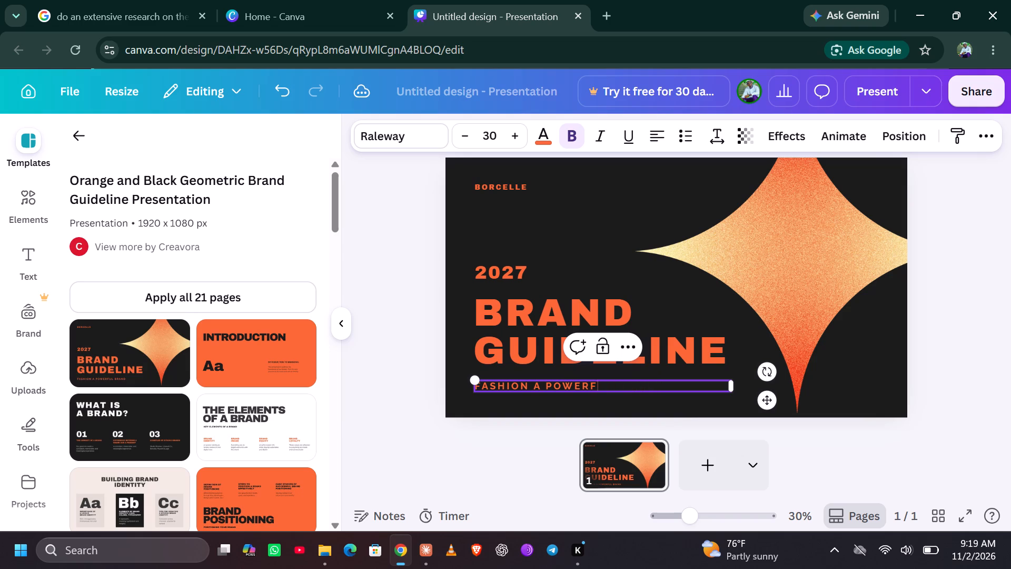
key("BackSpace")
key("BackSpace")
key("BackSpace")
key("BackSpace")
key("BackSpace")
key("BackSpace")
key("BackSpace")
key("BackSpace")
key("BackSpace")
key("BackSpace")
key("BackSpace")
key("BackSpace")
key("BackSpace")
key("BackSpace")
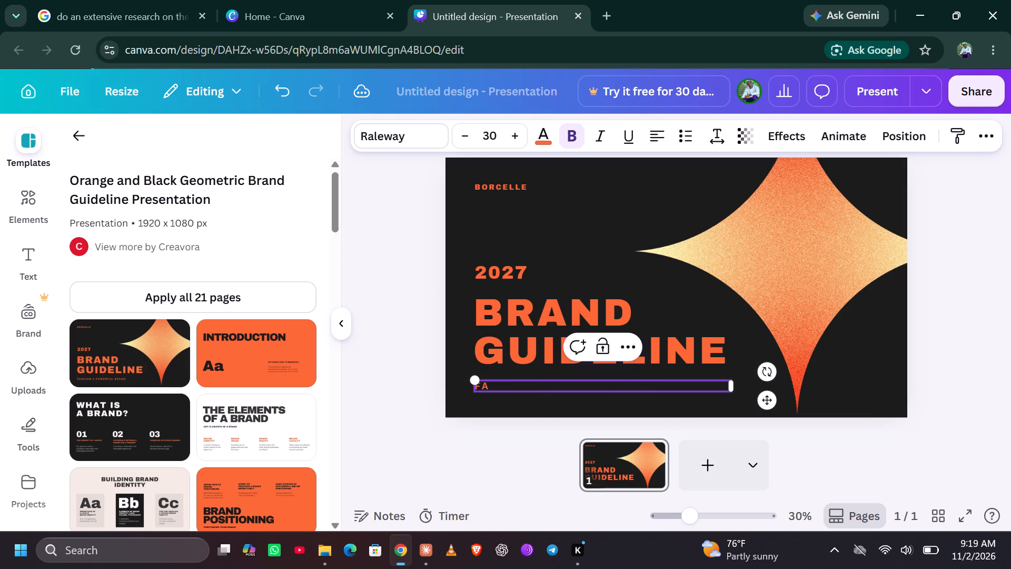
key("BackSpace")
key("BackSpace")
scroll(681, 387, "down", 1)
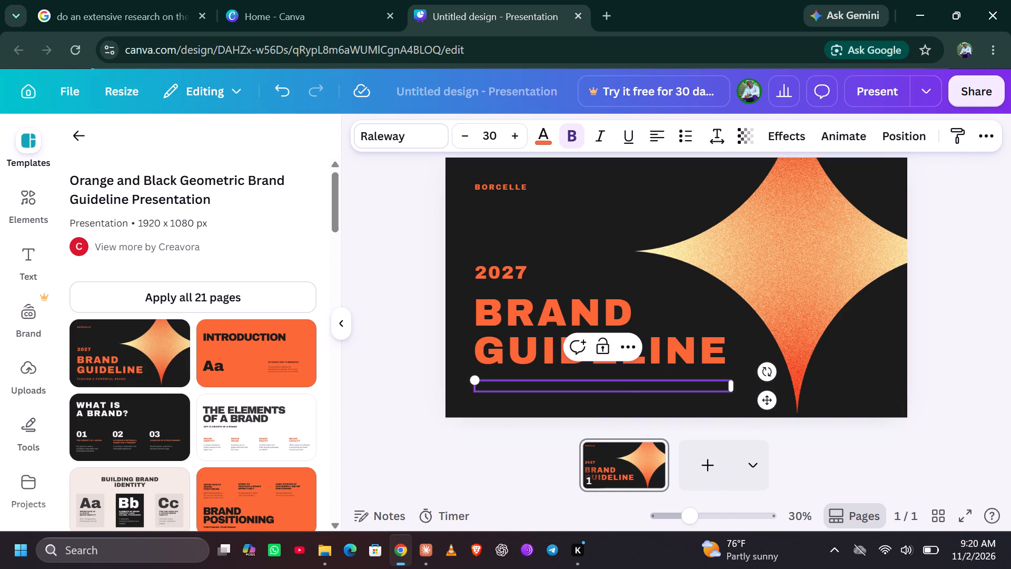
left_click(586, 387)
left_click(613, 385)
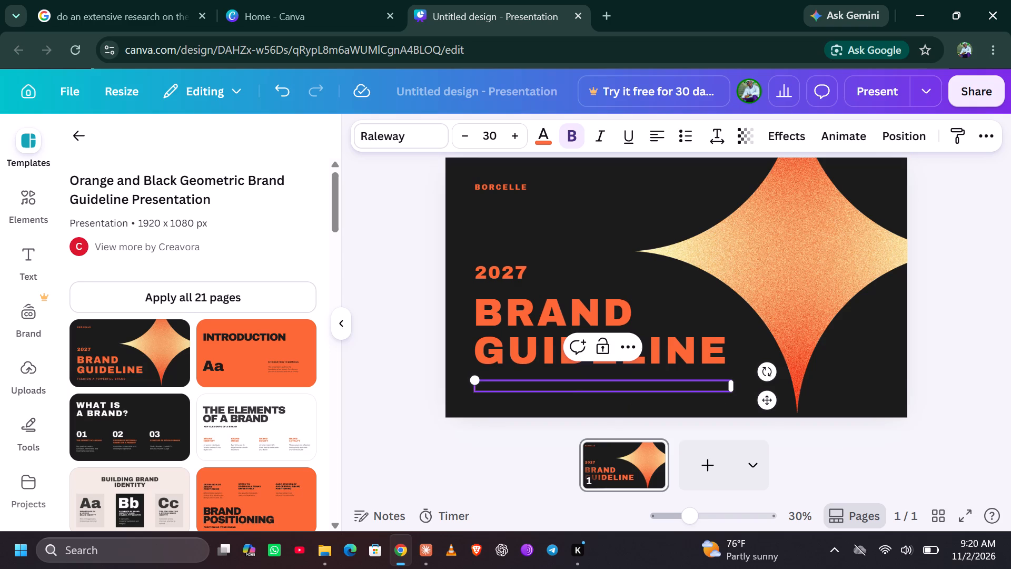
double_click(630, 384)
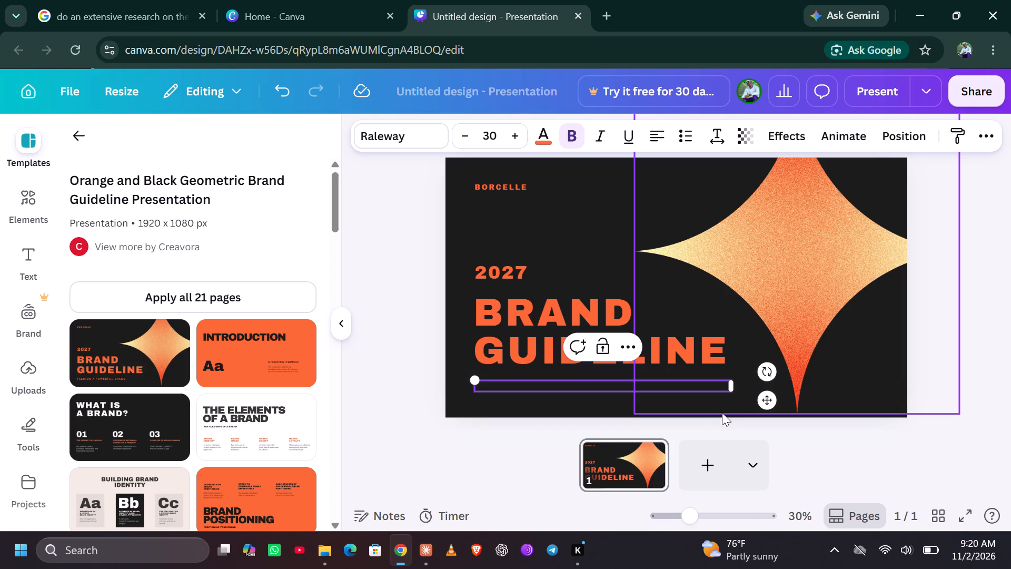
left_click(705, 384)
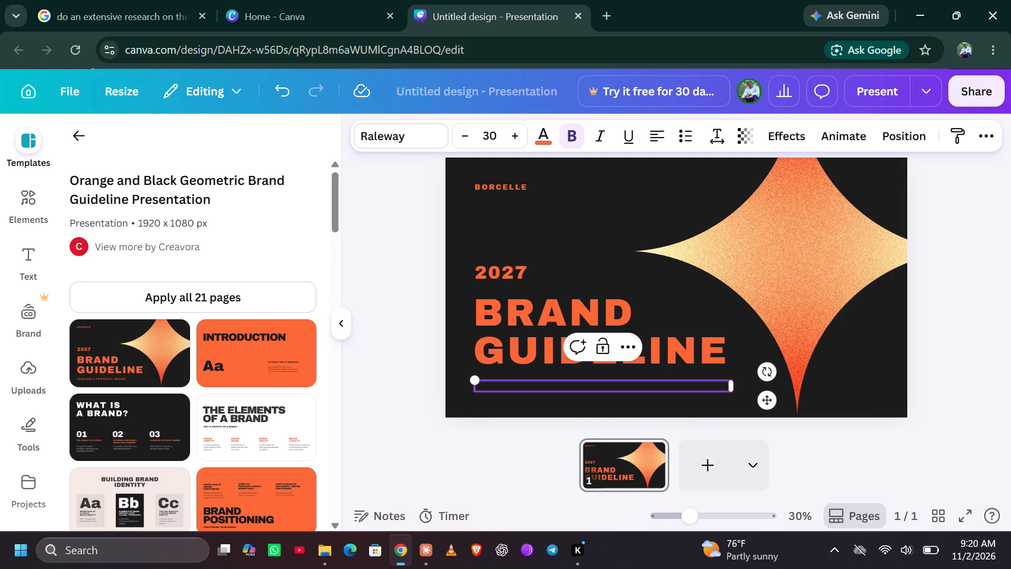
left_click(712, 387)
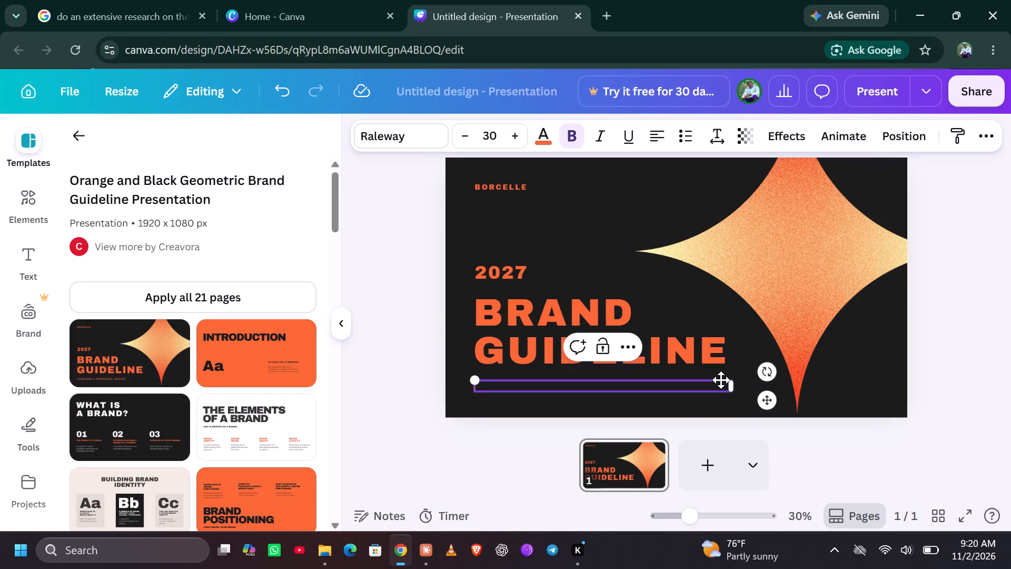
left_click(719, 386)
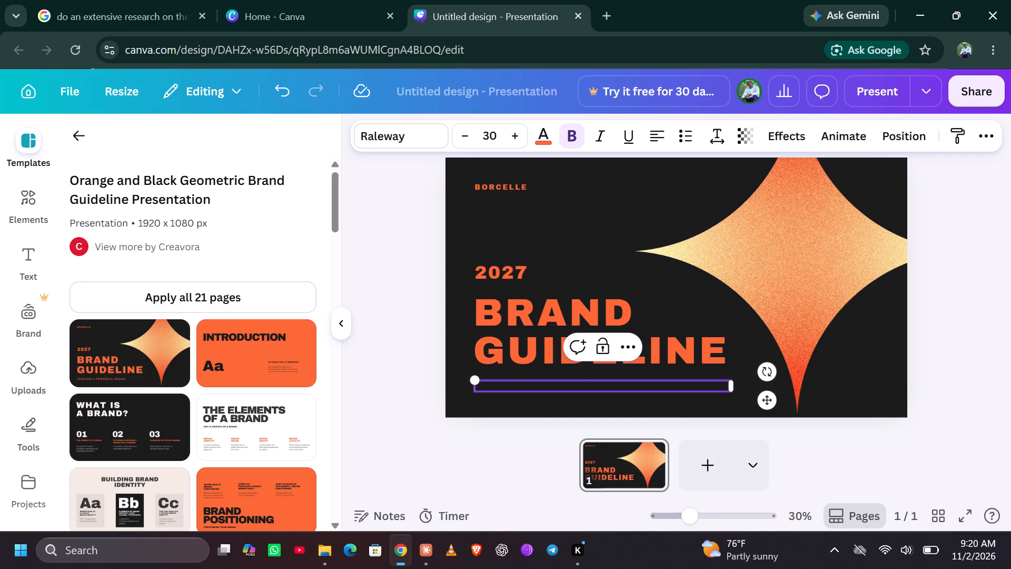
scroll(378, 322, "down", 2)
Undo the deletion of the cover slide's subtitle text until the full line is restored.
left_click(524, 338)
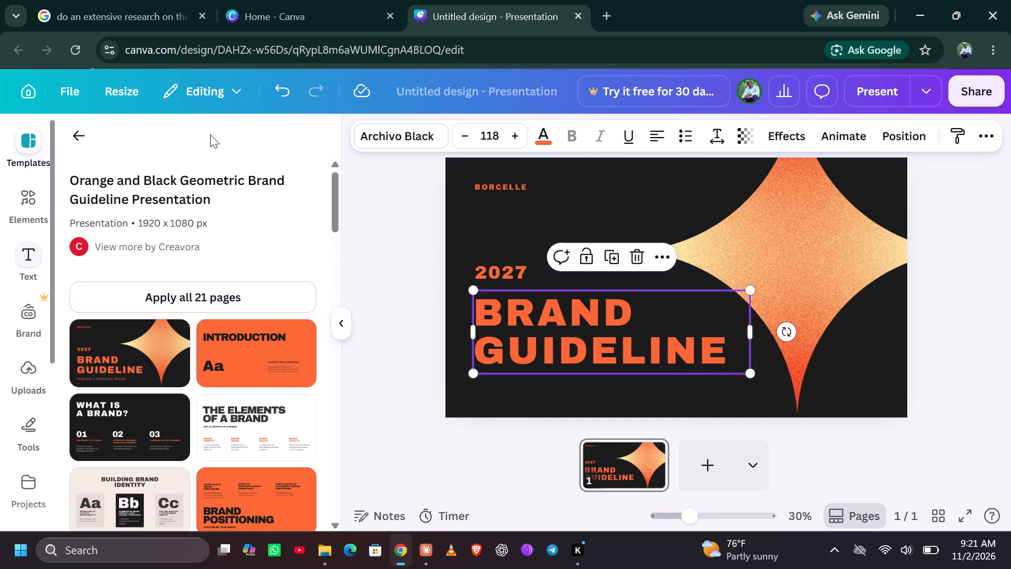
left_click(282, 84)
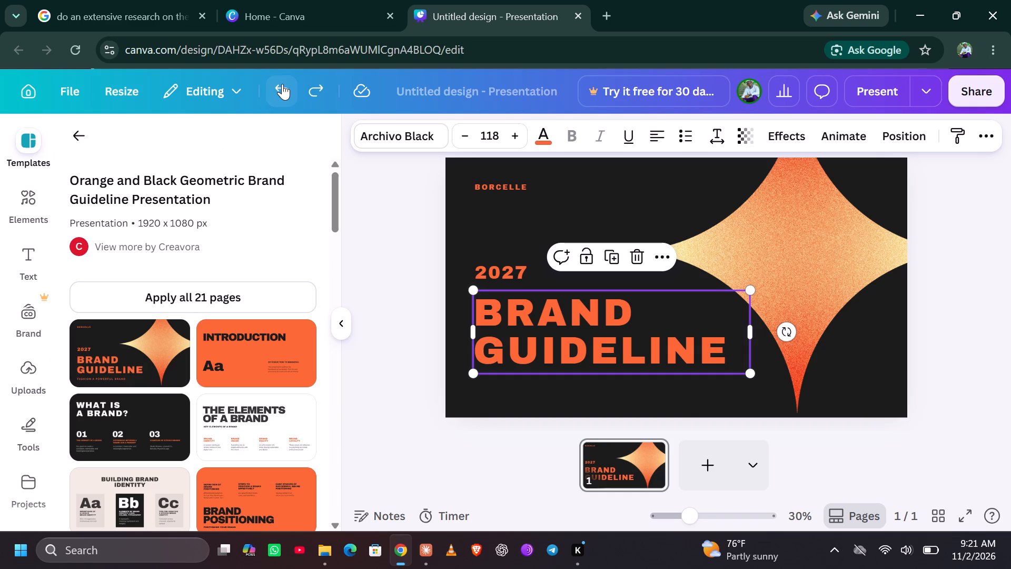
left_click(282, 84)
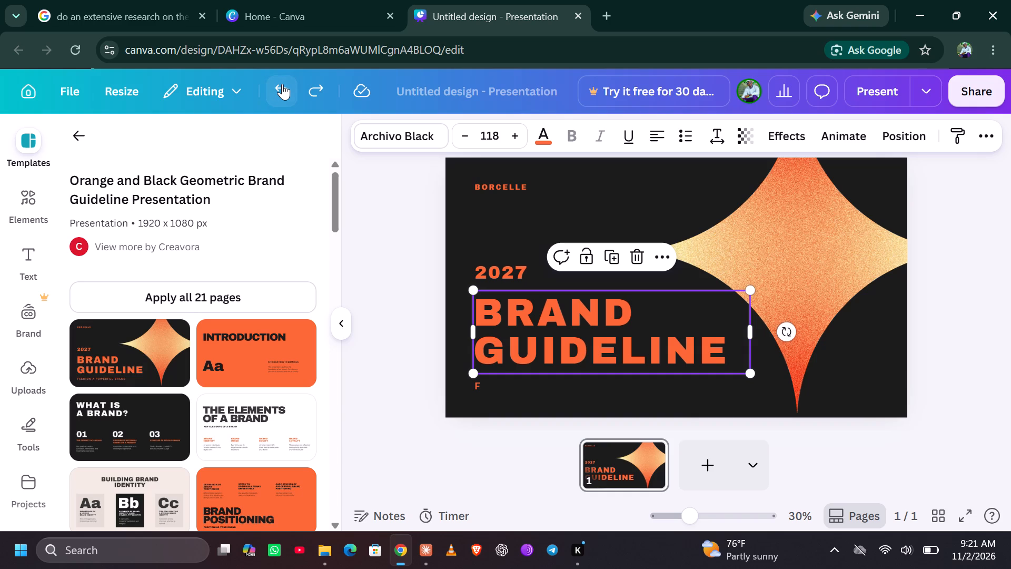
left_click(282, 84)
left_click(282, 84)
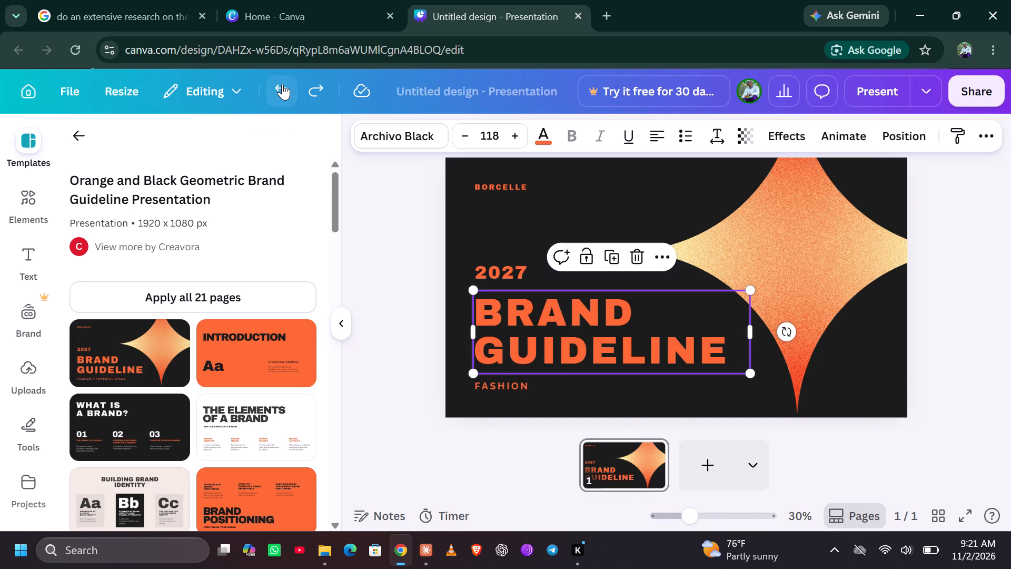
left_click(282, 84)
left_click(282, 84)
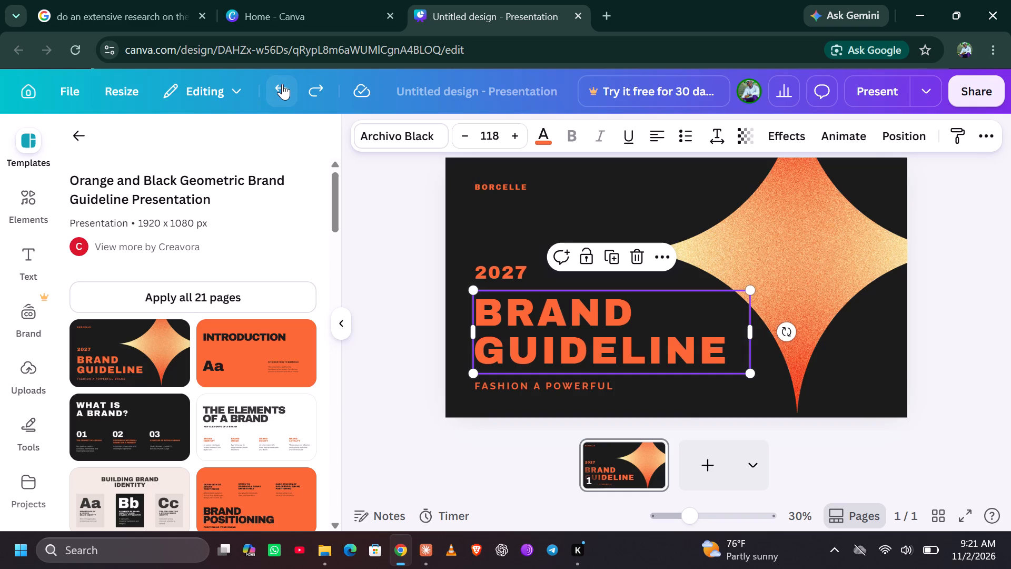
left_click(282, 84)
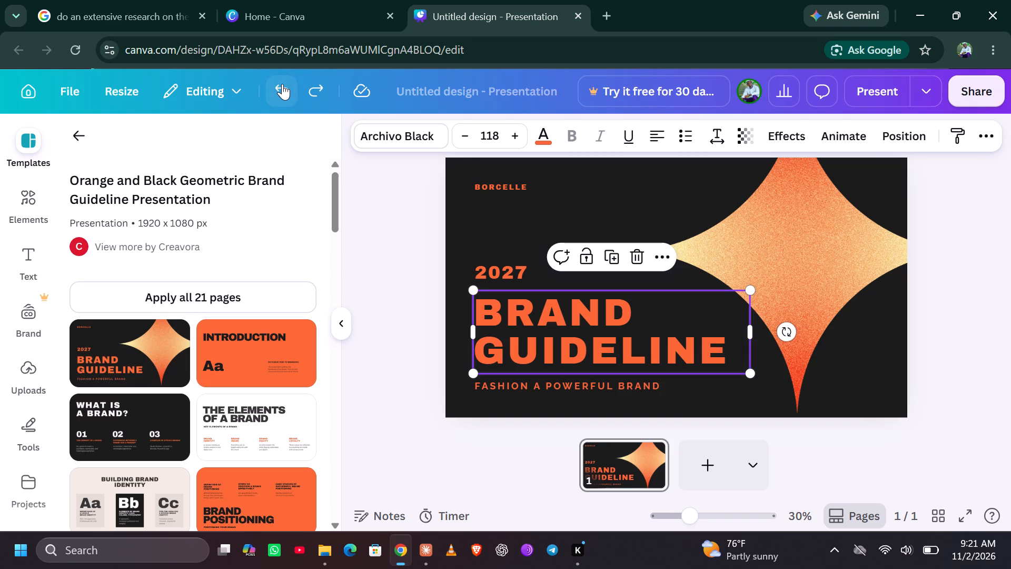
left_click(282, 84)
Replace the cover slide's subtitle FASHION A POWERFUL BRAND with MARKETING A STARTUP.
left_click(672, 384)
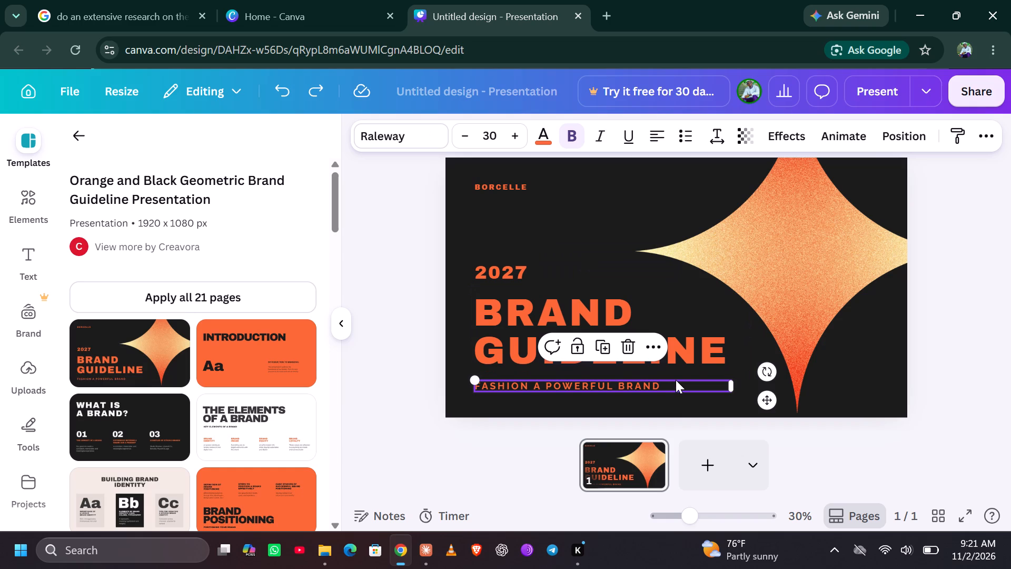
left_click(676, 380)
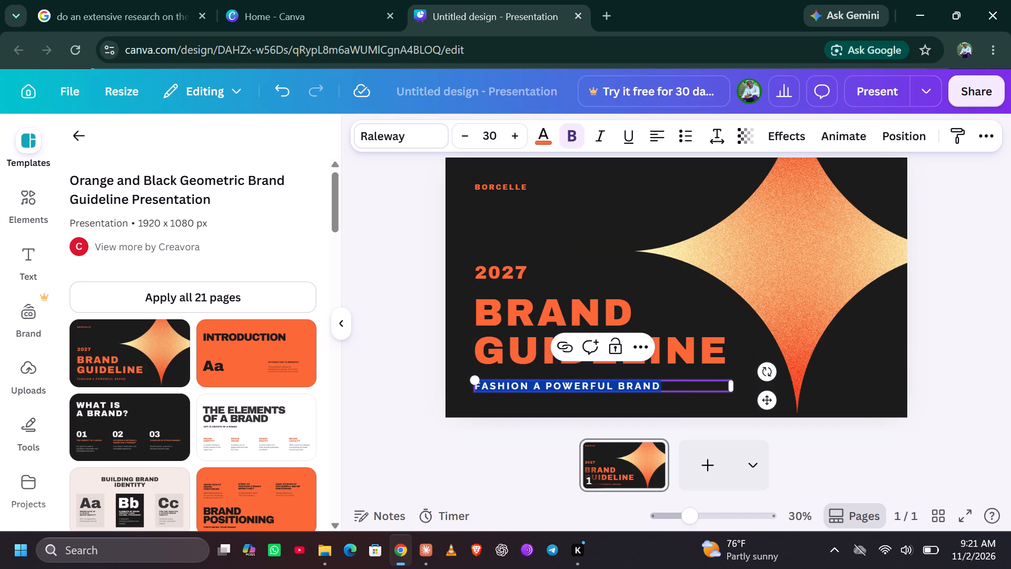
left_click(670, 385)
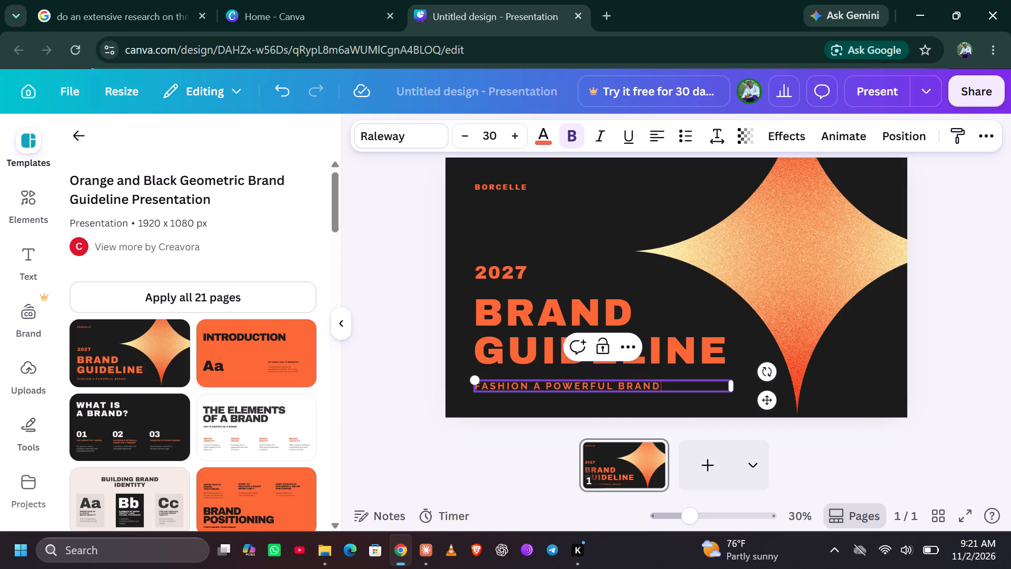
key("BackSpace")
key("BackSpace")
key("BackSpace")
key("BackSpace")
key("BackSpace")
key("BackSpace")
key("BackSpace")
key("BackSpace")
key("BackSpace")
key("BackSpace")
key("BackSpace")
key("BackSpace")
key("BackSpace")
key("BackSpace")
key("BackSpace")
key("BackSpace")
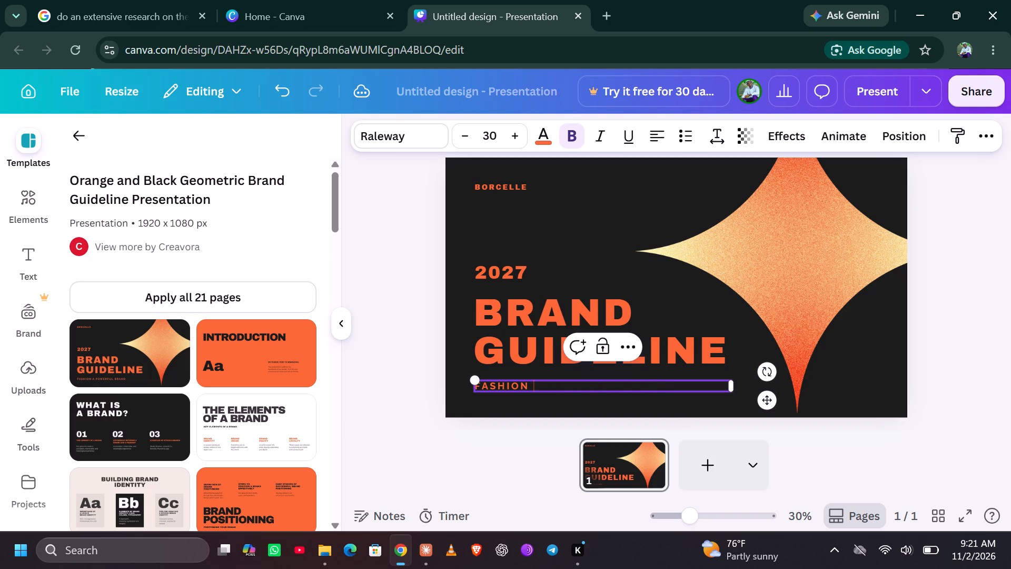
key("BackSpace")
key("BackSpace")
key("BackSpace")
key("BackSpace")
key("BackSpace")
key("BackSpace")
key("BackSpace")
key("BackSpace")
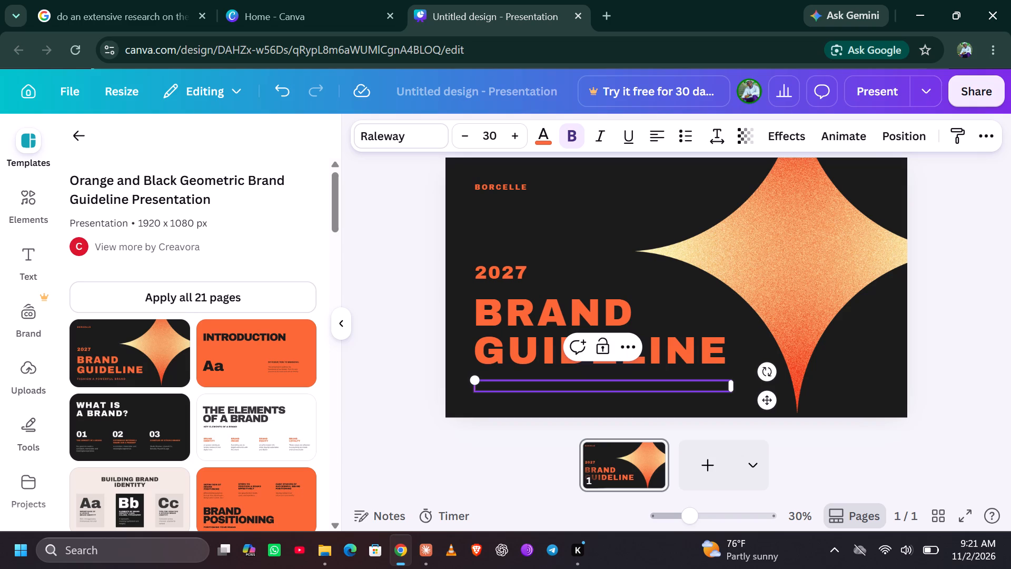
type("arketing")
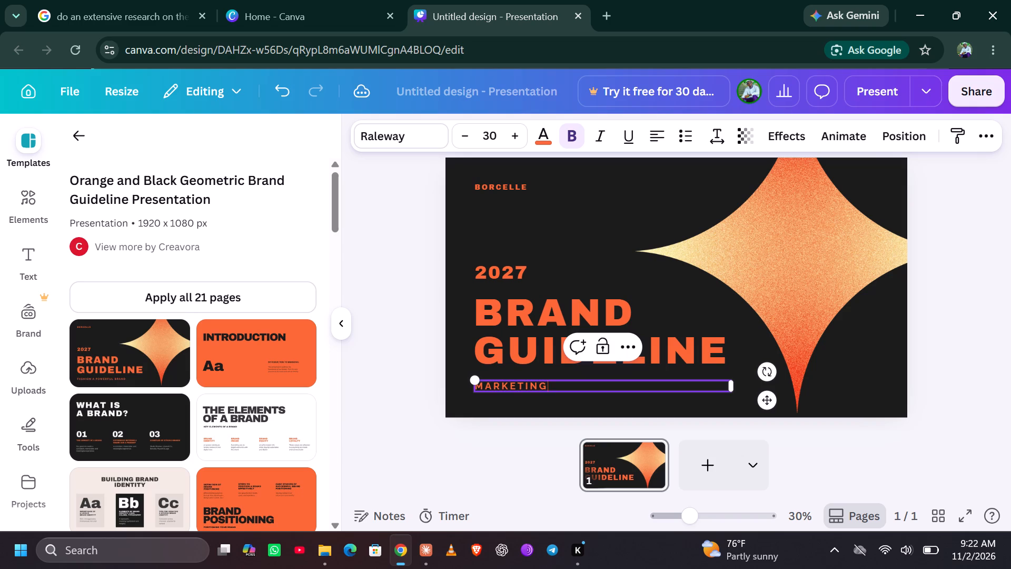
key("space")
key("space")
key("BackSpace")
type("a")
key("space")
key("a")
key("BackSpace")
key("s")
type("tartup")
key("space")
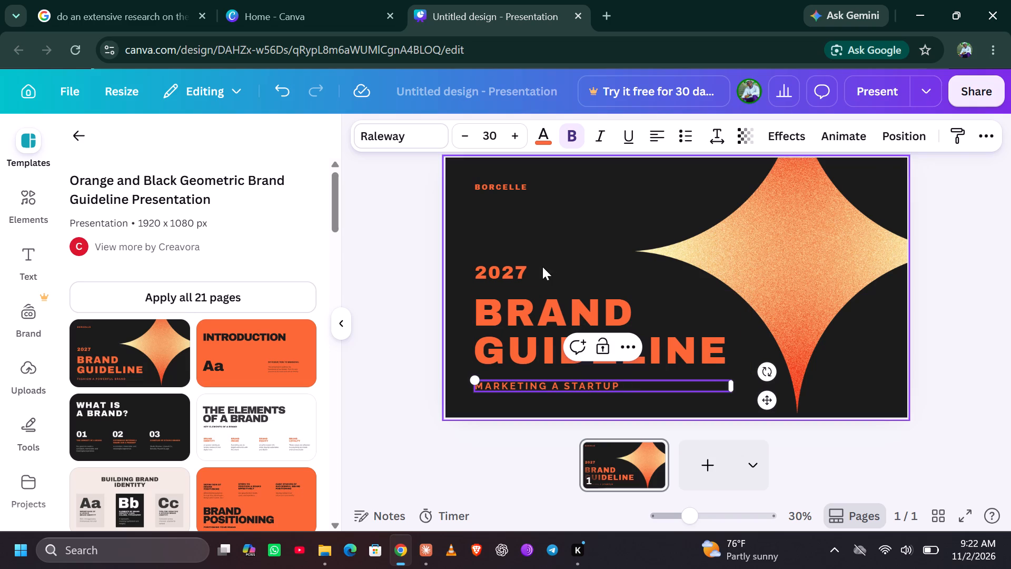
scroll(680, 336, "down", 1)
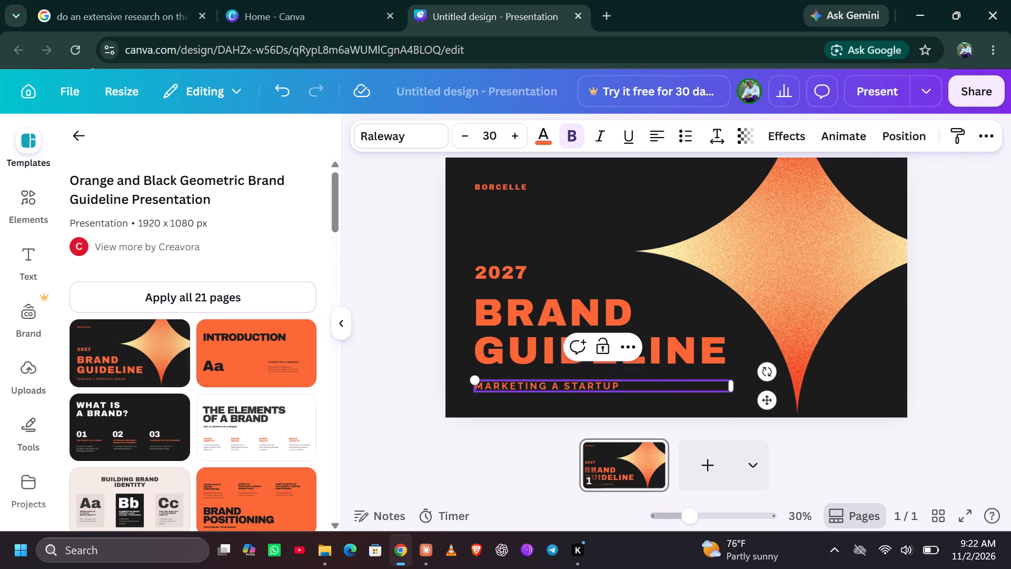
left_click(686, 335)
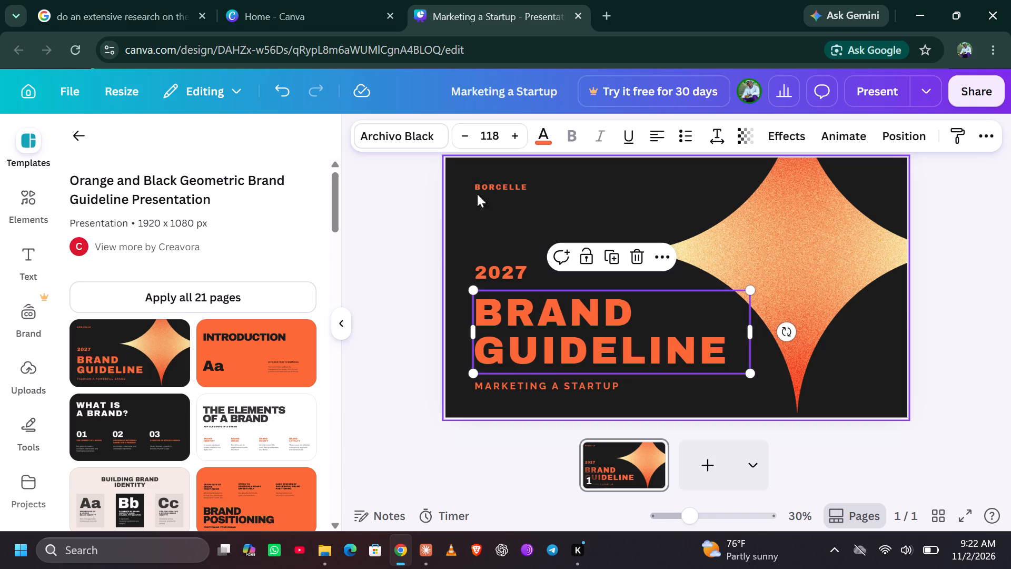
Replace the company name BORCELLE at the top of the cover slide with INSIGHTSMARKSOLUTIONS.
left_click(497, 184)
left_click(538, 185)
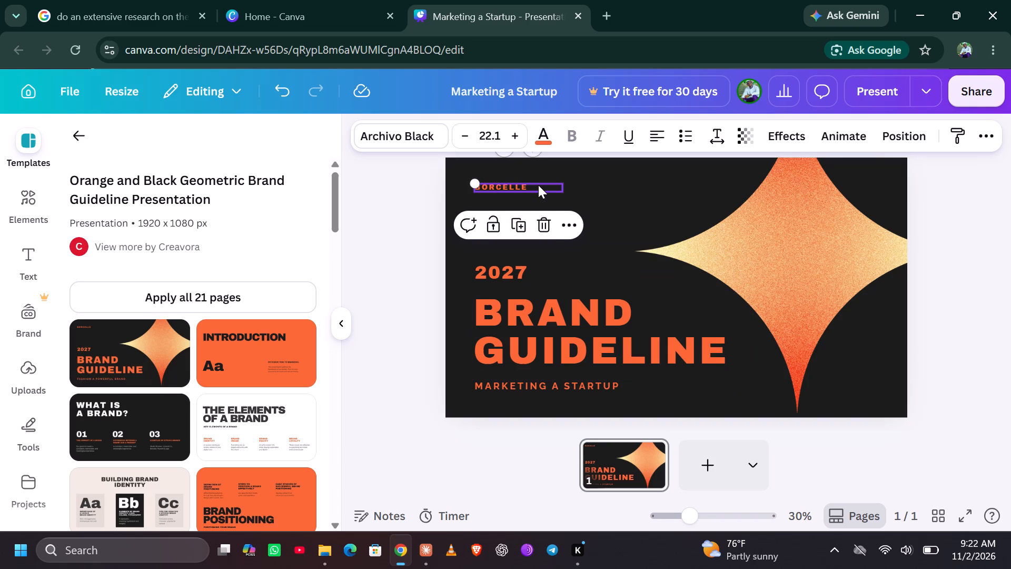
left_click(538, 185)
key("BackSpace")
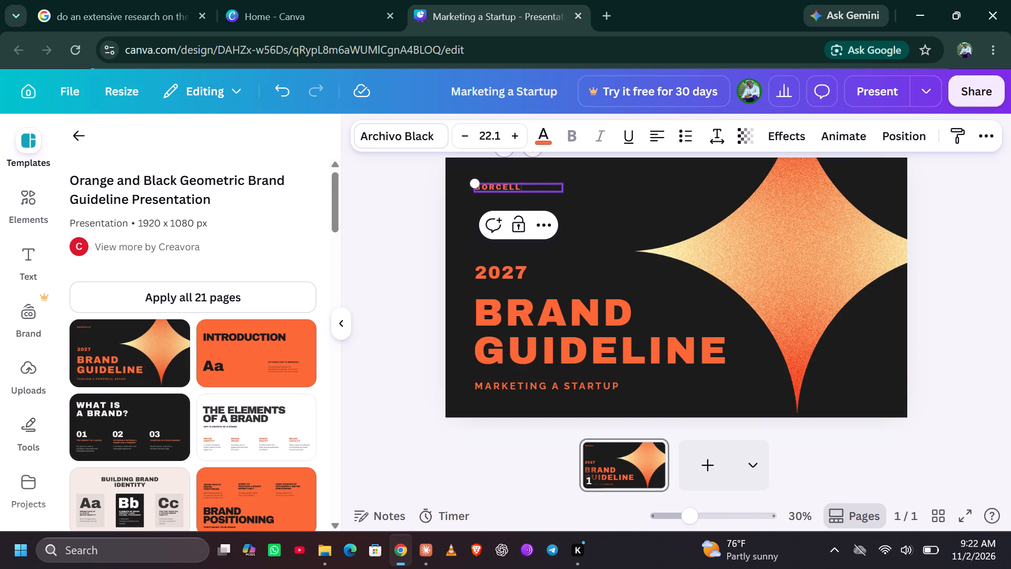
key("BackSpace")
key("BackSpace")
key("BackSpace")
key("BackSpace")
key("BackSpace")
key("BackSpace")
key("BackSpace")
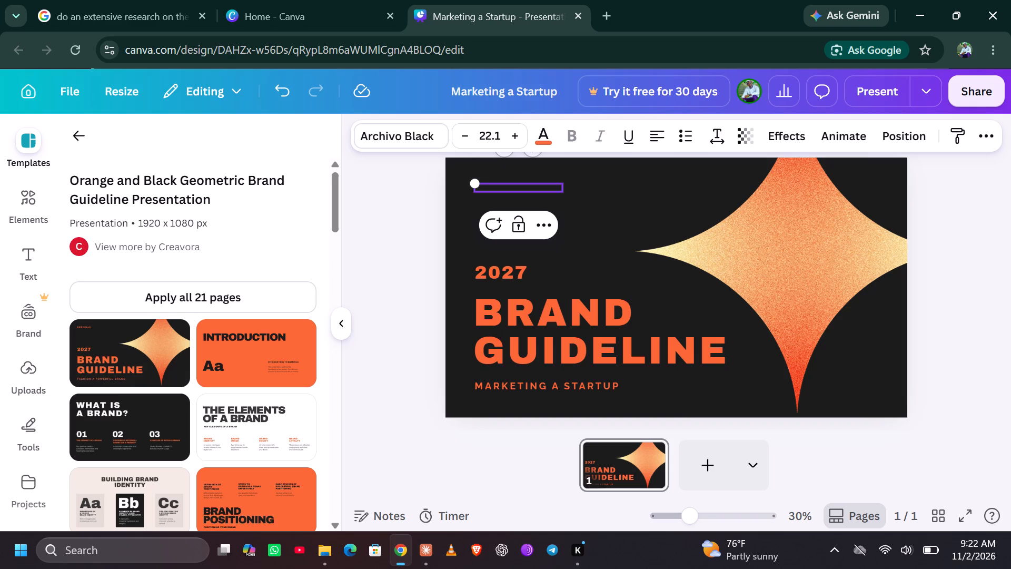
key("k")
key("BackSpace")
key("i")
type("NSIGHTS")
key("space")
key("BackSpace")
type("MARK")
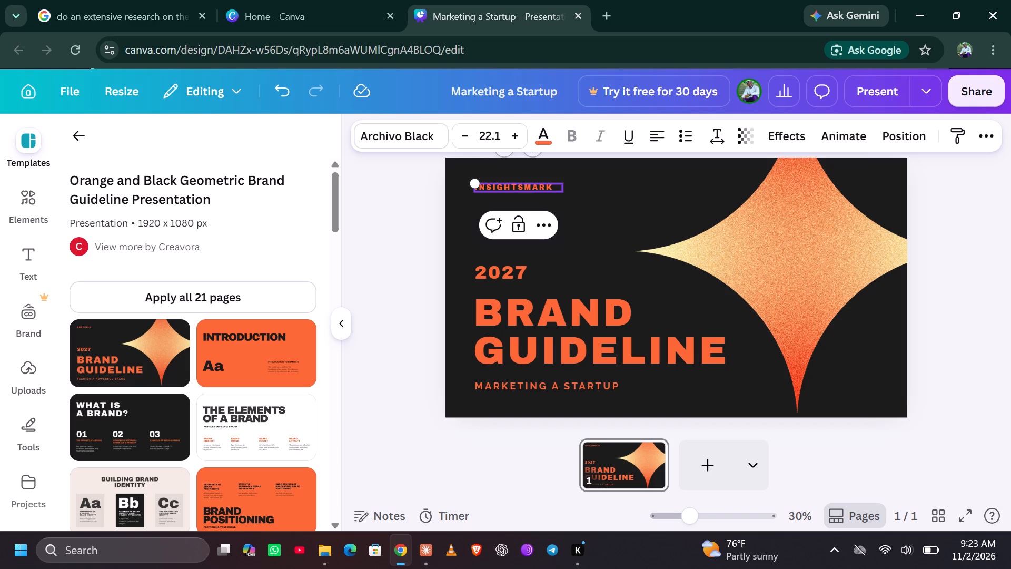
key("s")
key("BackSpace")
type("SOLUTION")
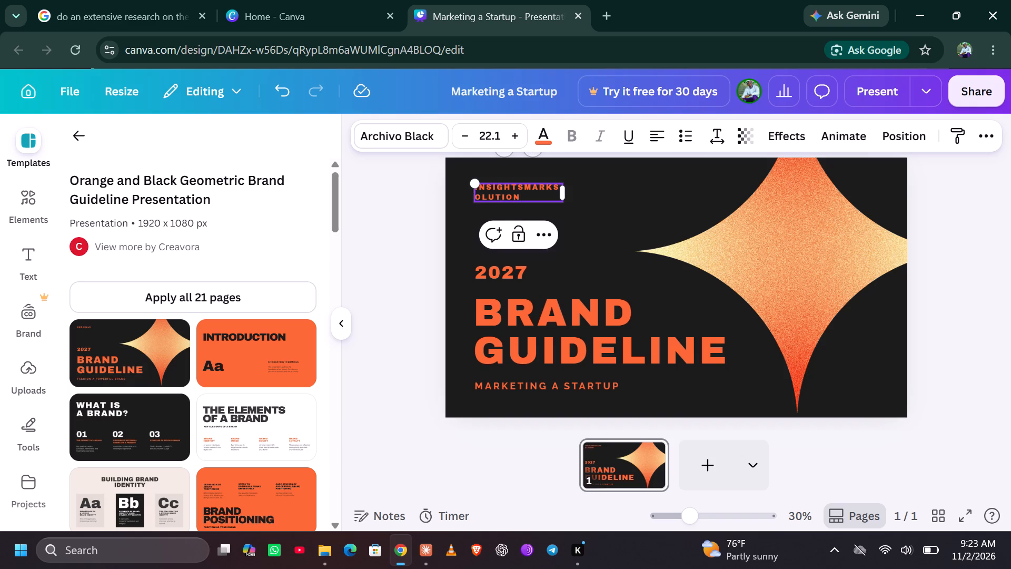
key("s")
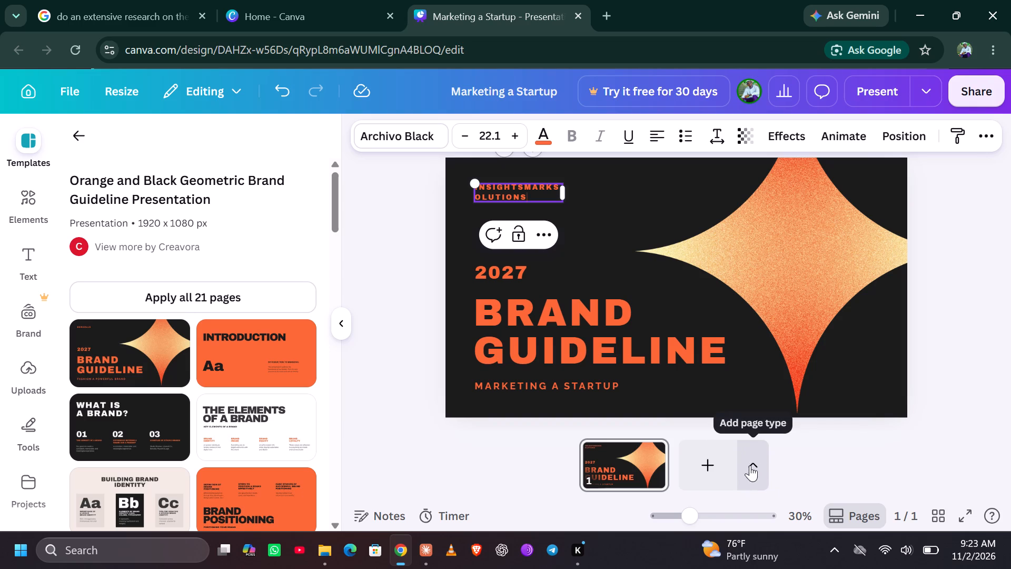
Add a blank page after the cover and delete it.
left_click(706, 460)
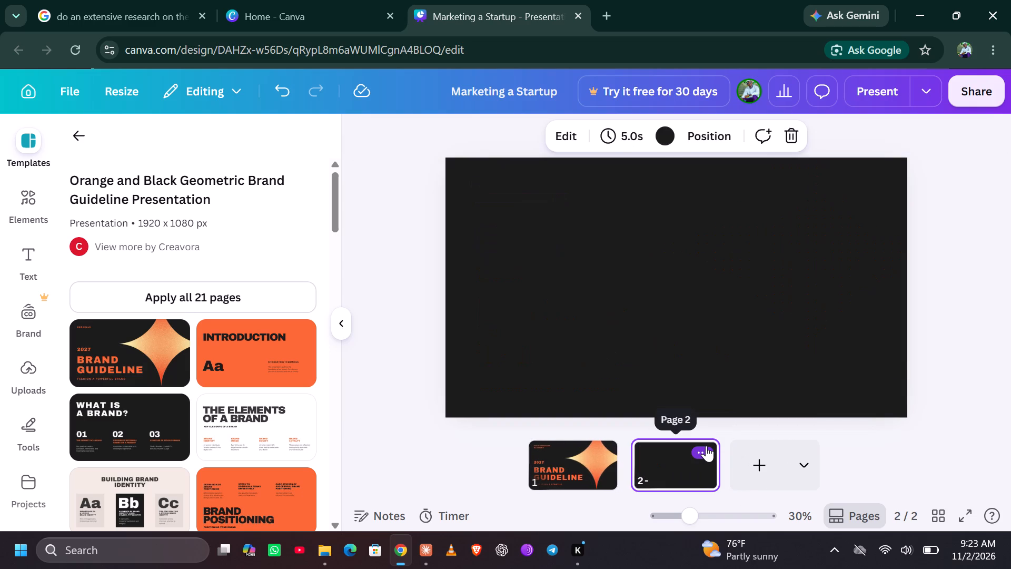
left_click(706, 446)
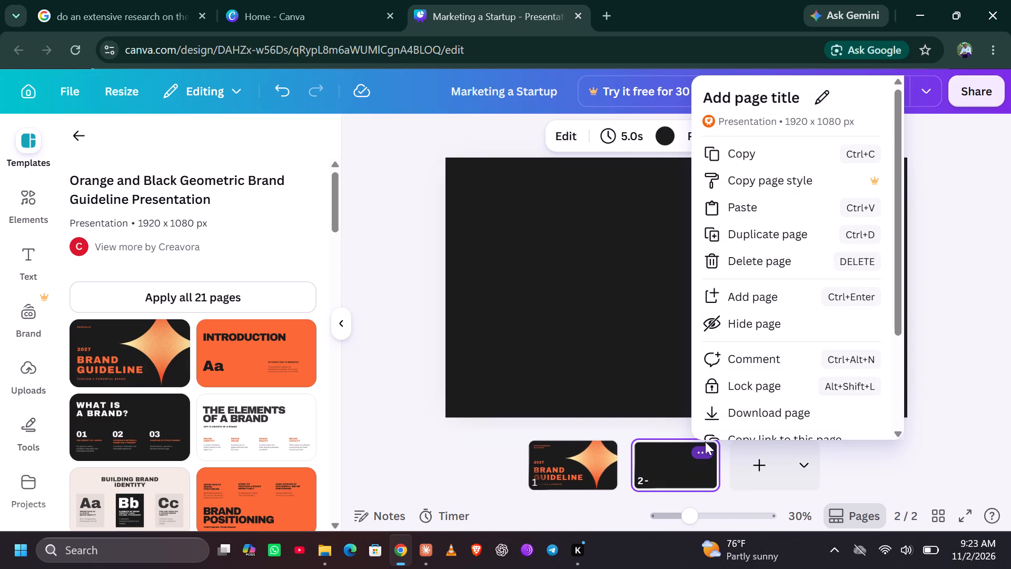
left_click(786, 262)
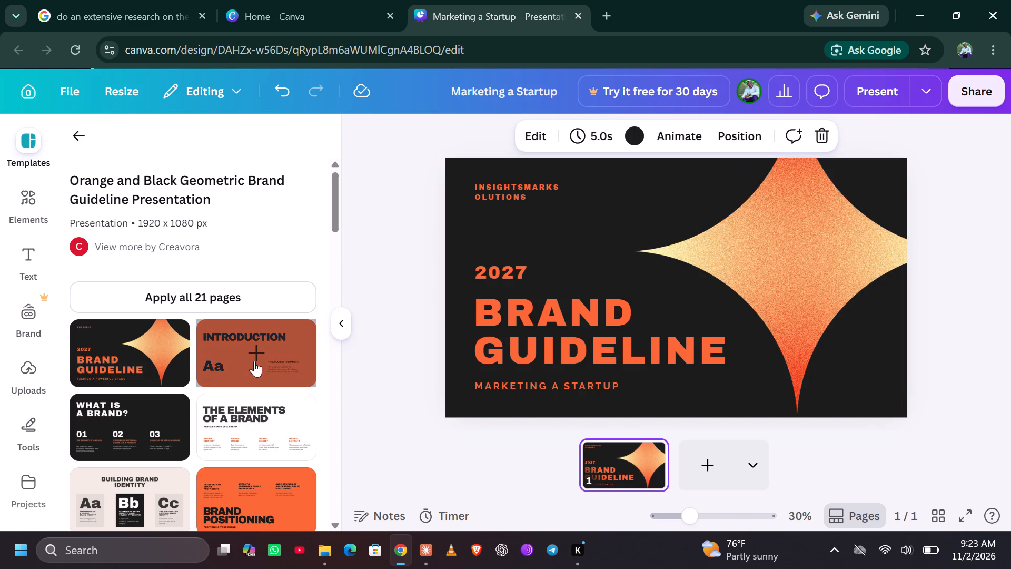
Add the template's orange INTRODUCTION design as a new page after the cover.
left_click(254, 361)
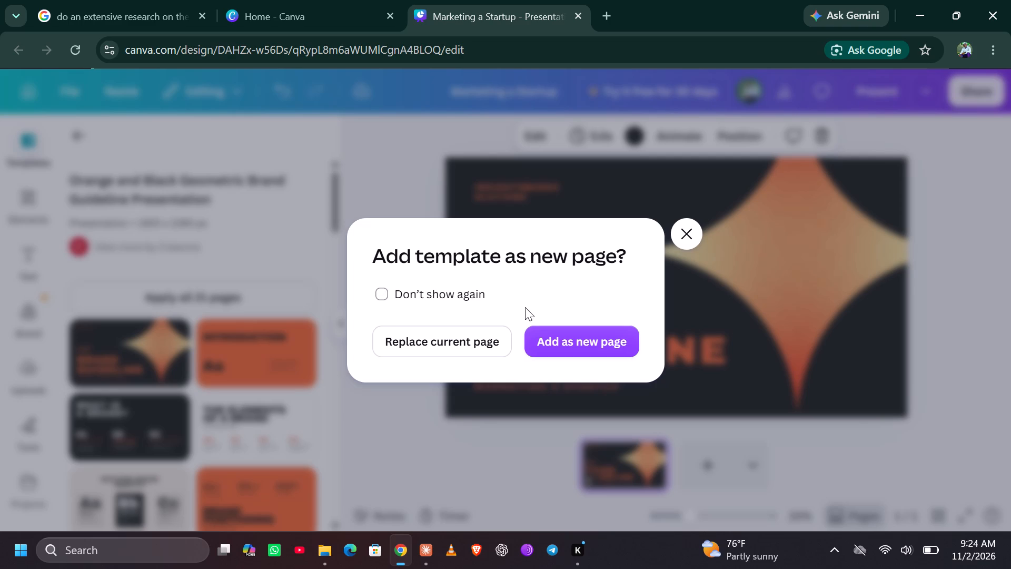
left_click(580, 335)
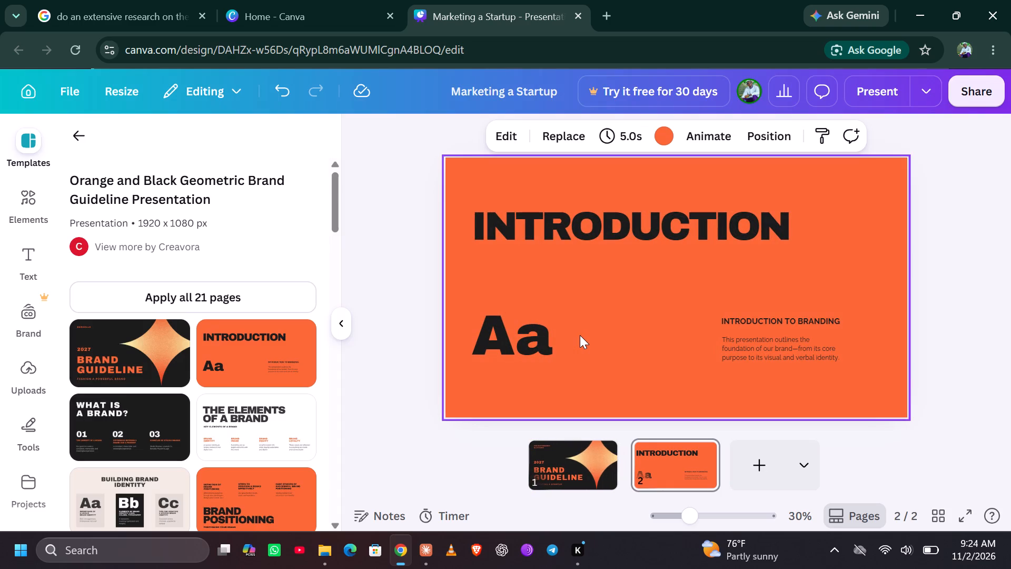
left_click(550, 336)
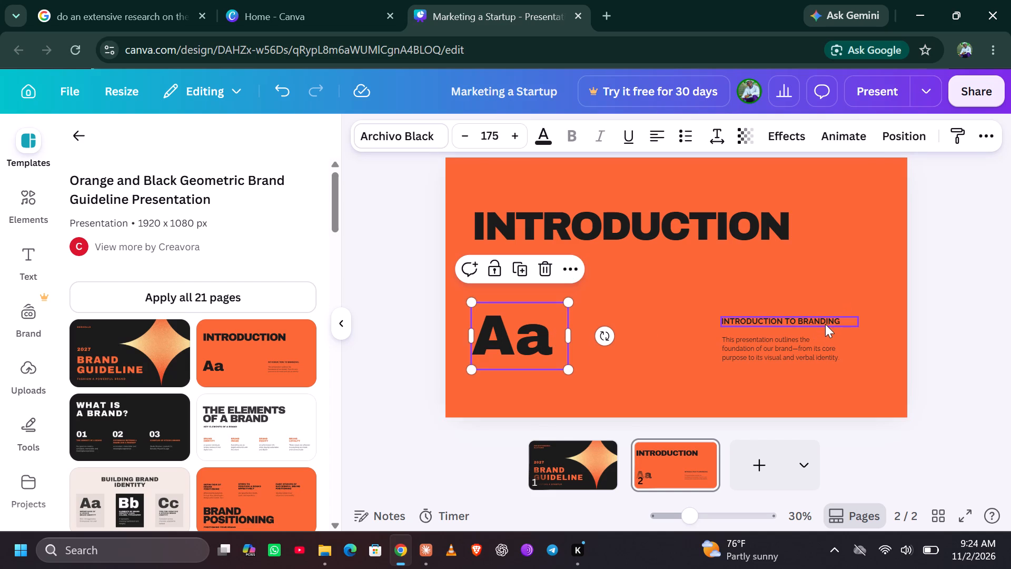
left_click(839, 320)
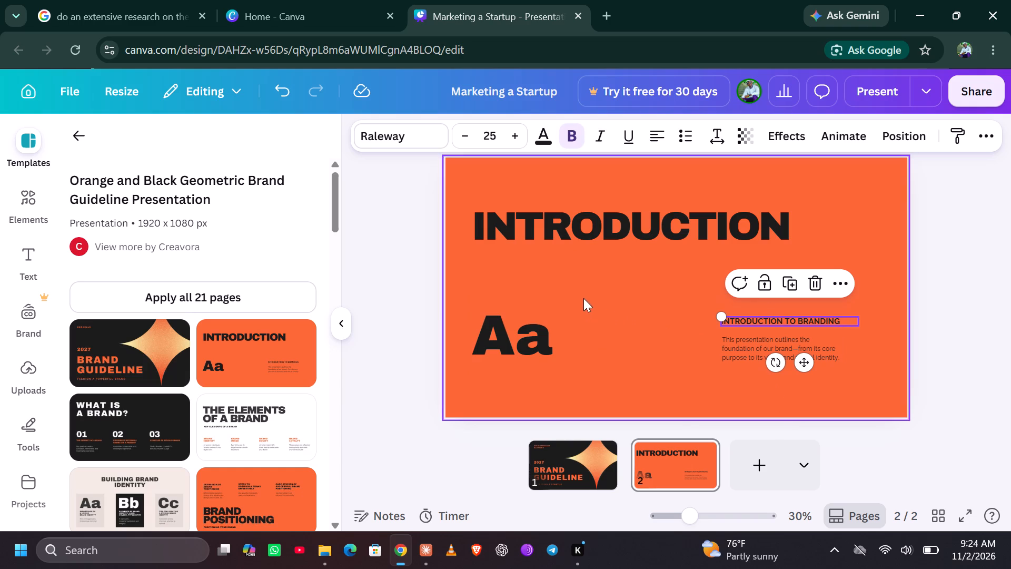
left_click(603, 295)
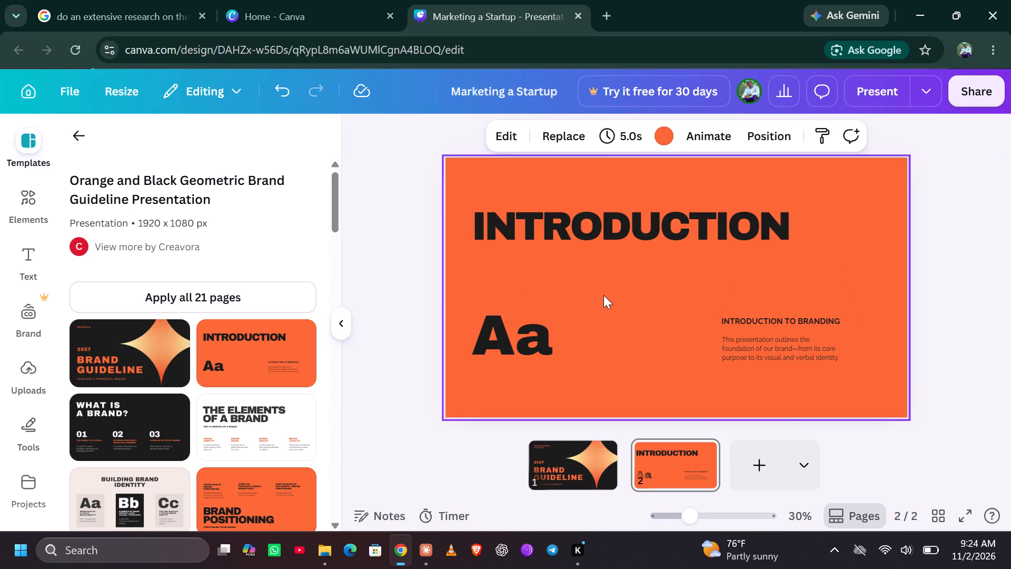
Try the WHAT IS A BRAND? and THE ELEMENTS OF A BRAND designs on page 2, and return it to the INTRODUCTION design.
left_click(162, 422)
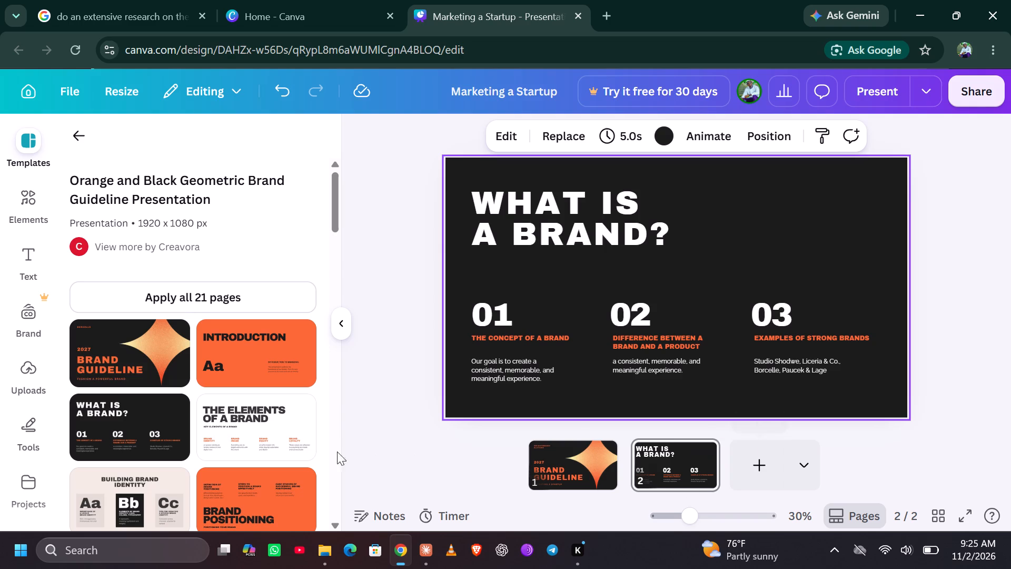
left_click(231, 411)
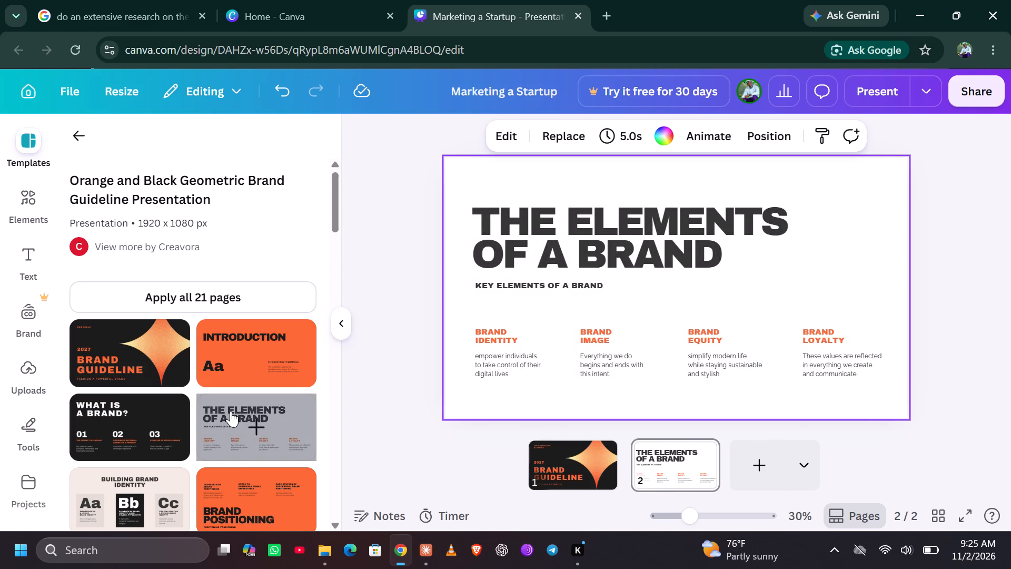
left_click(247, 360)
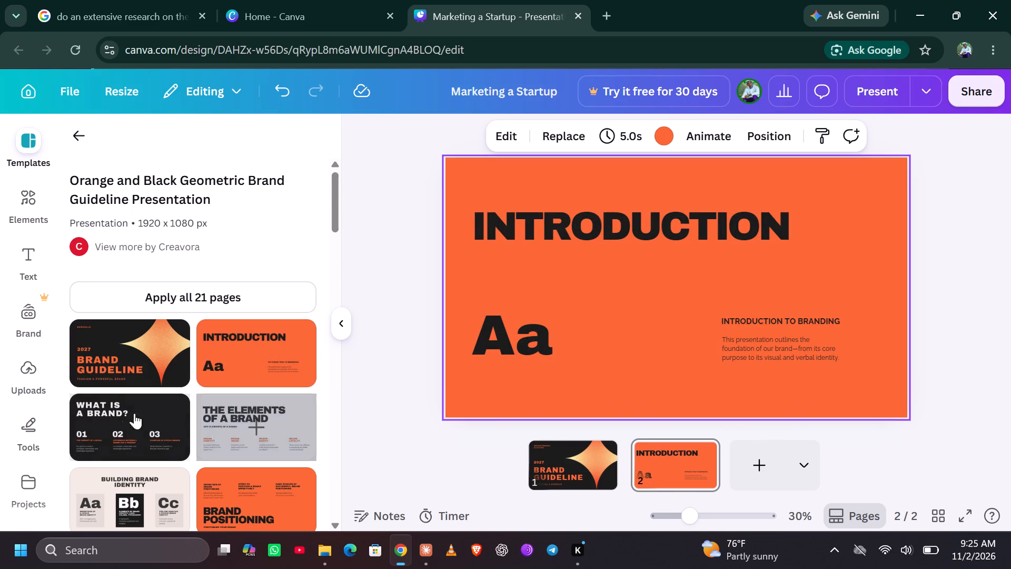
Replace the INTRODUCTION TO BRANDING subheading on page 2 with INTRODUCTION TO MARKETING A STARTUP.
left_click(661, 360)
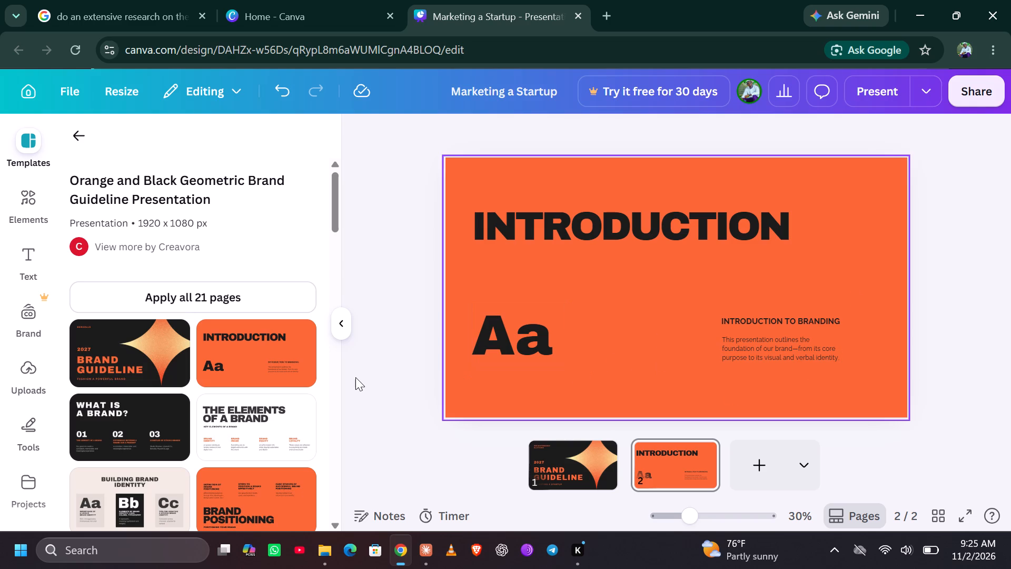
left_click(843, 315)
left_click(839, 317)
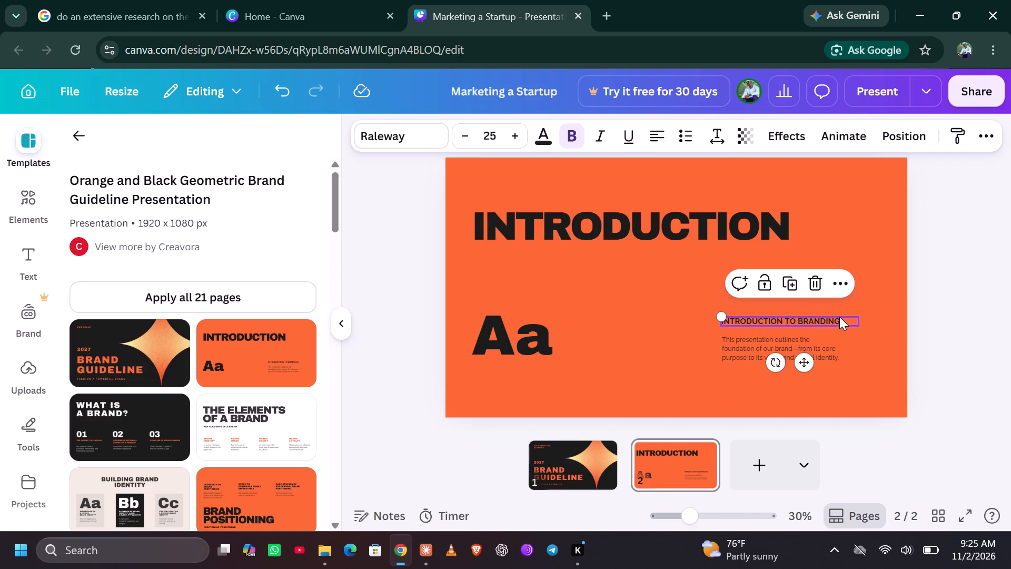
left_click(839, 317)
key("BackSpace")
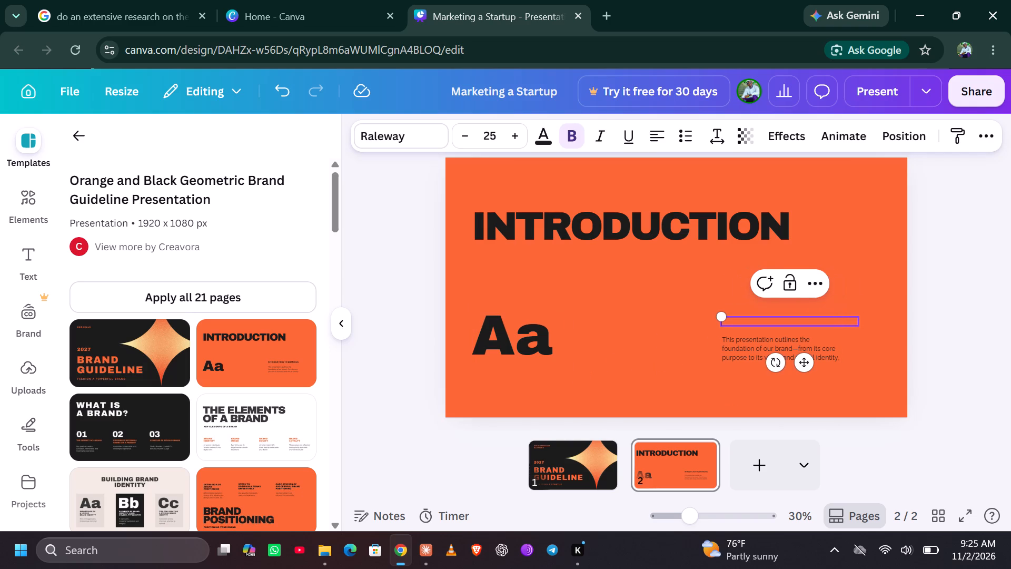
key("BackSpace")
type("IMN")
key("BackSpace")
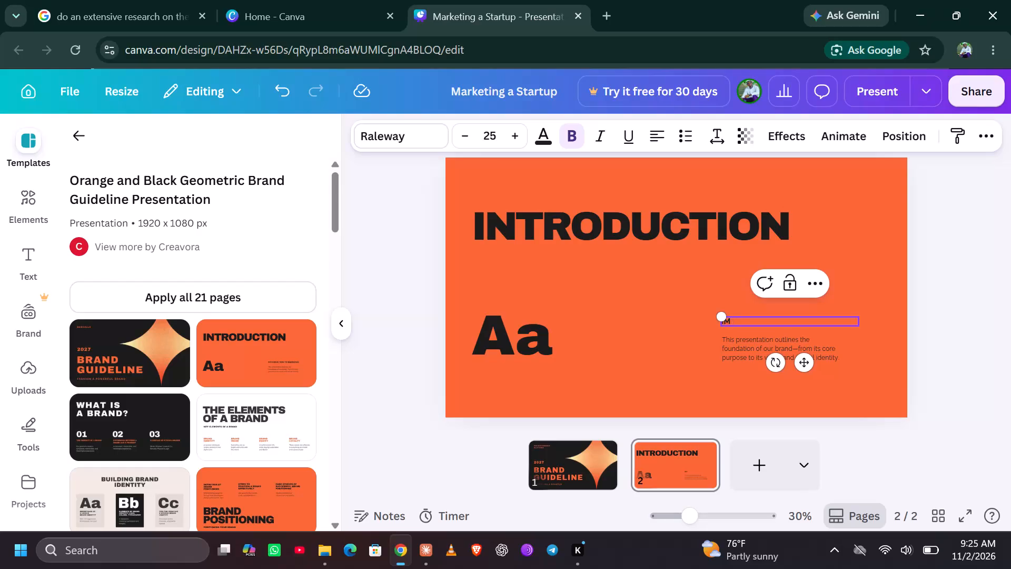
key("BackSpace")
type("NTR")
type("ODUCTION")
key("space")
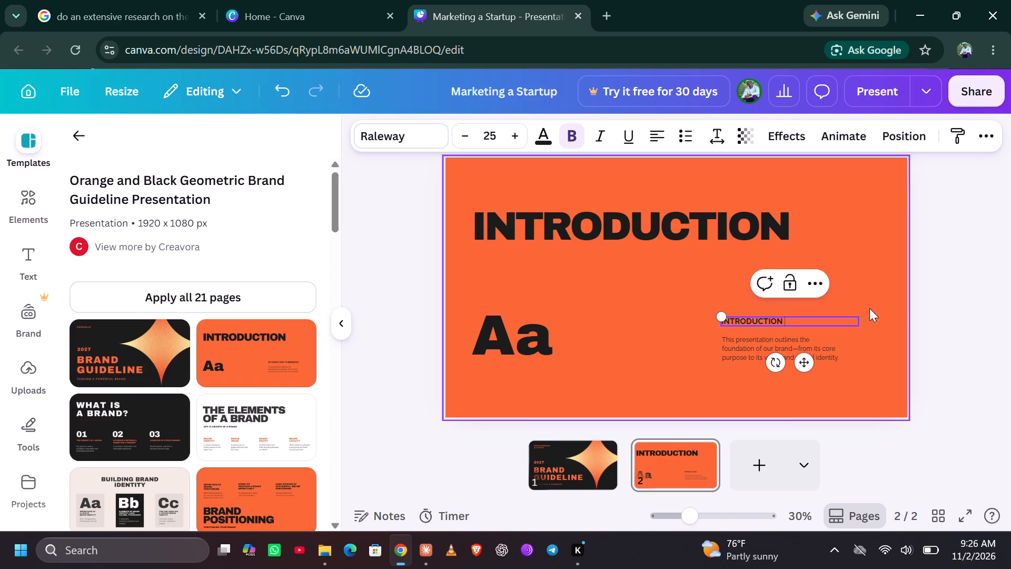
type("TO")
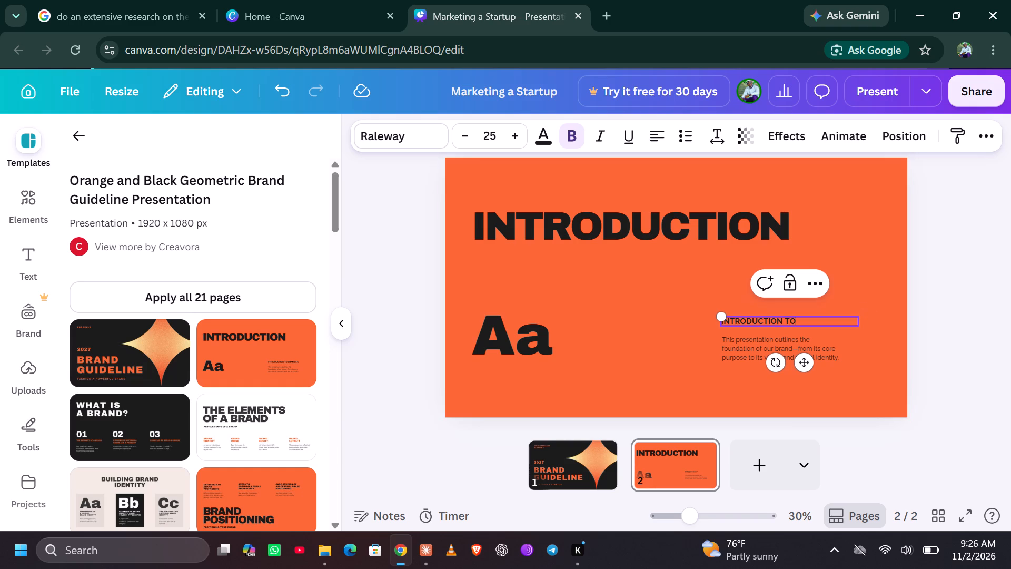
key("space")
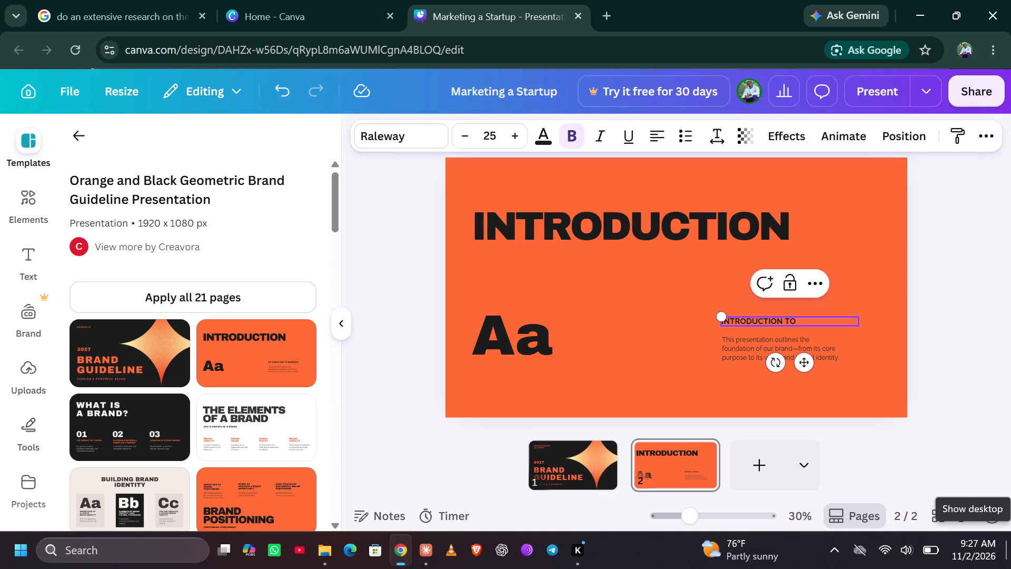
type("MARKETING A STARTUP")
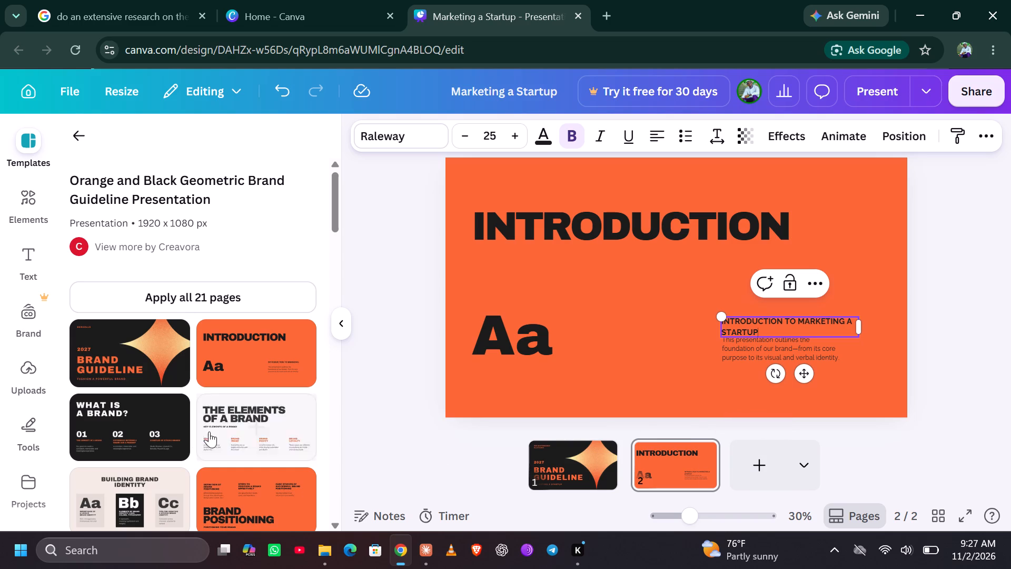
left_click(689, 360)
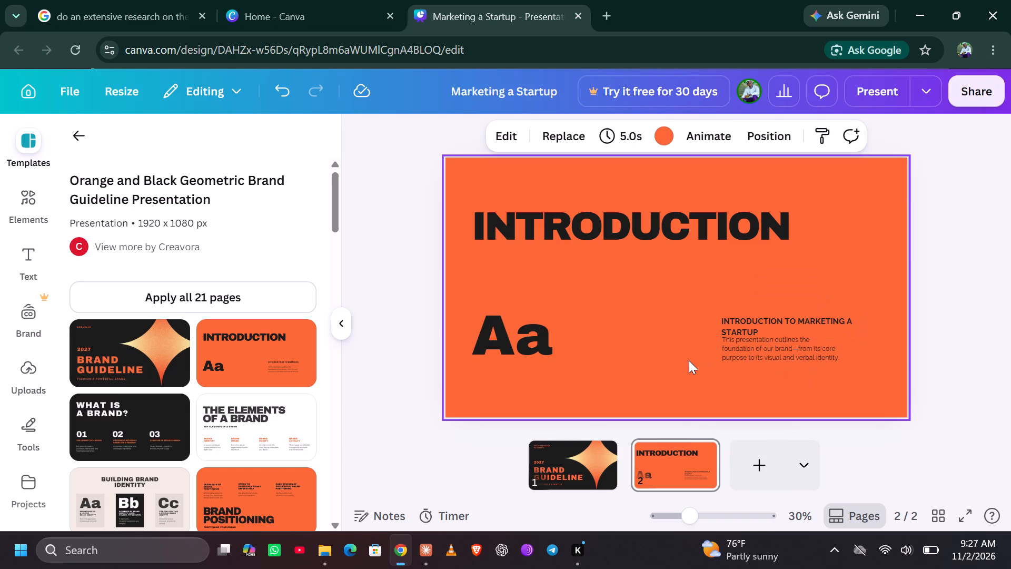
Add the template's black WHAT IS A BRAND? design as a new page after the INTRODUCTION page.
left_click(107, 419)
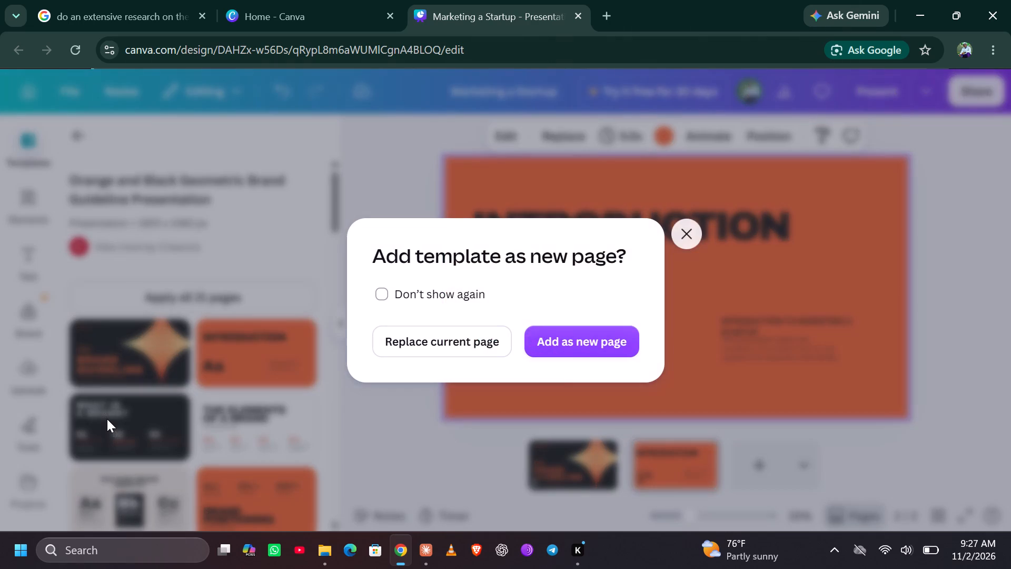
left_click(577, 340)
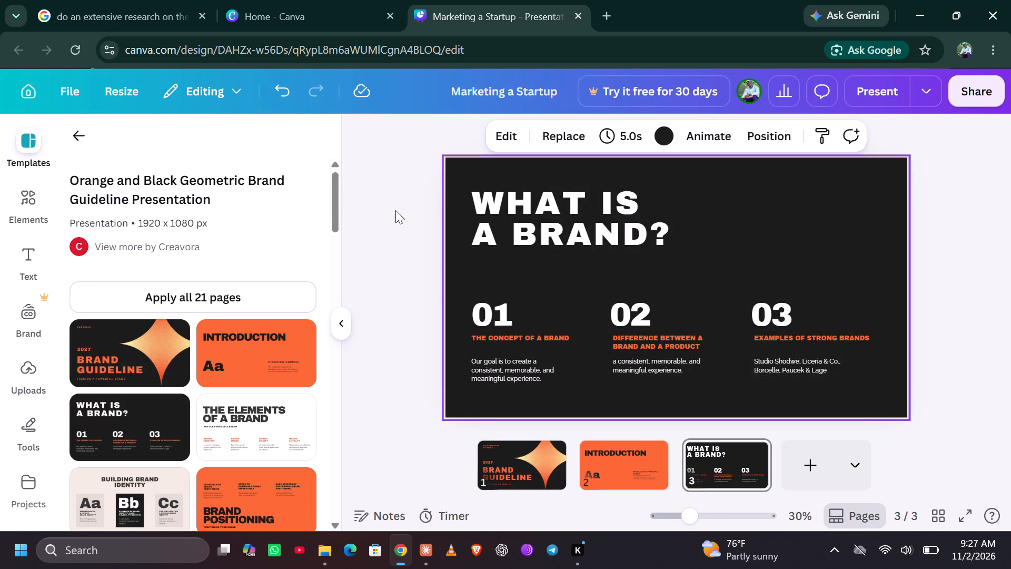
Look through the template's remaining page designs, its style and the similar templates suggested below them.
scroll(191, 377, "down", 4)
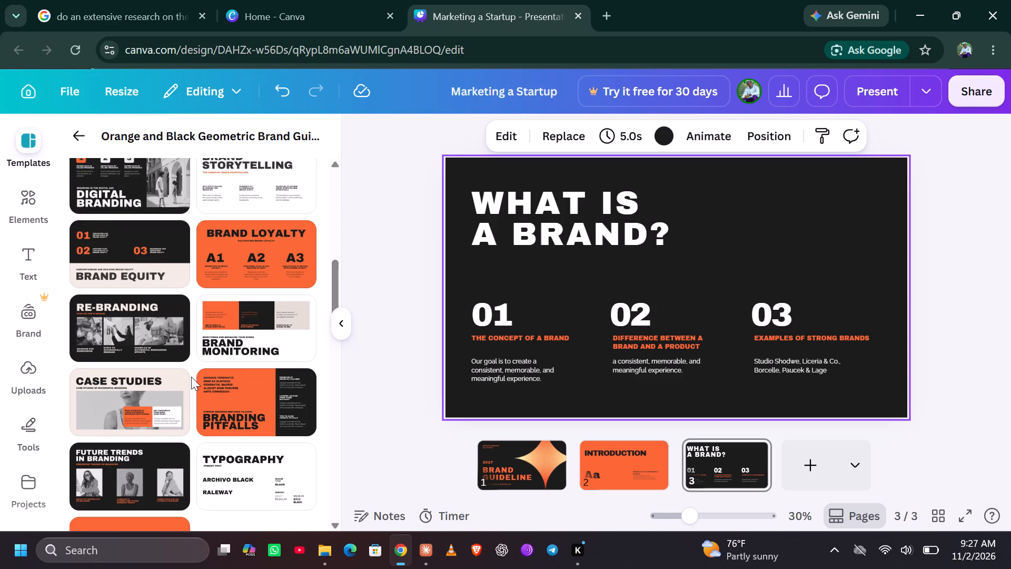
scroll(191, 377, "down", 5)
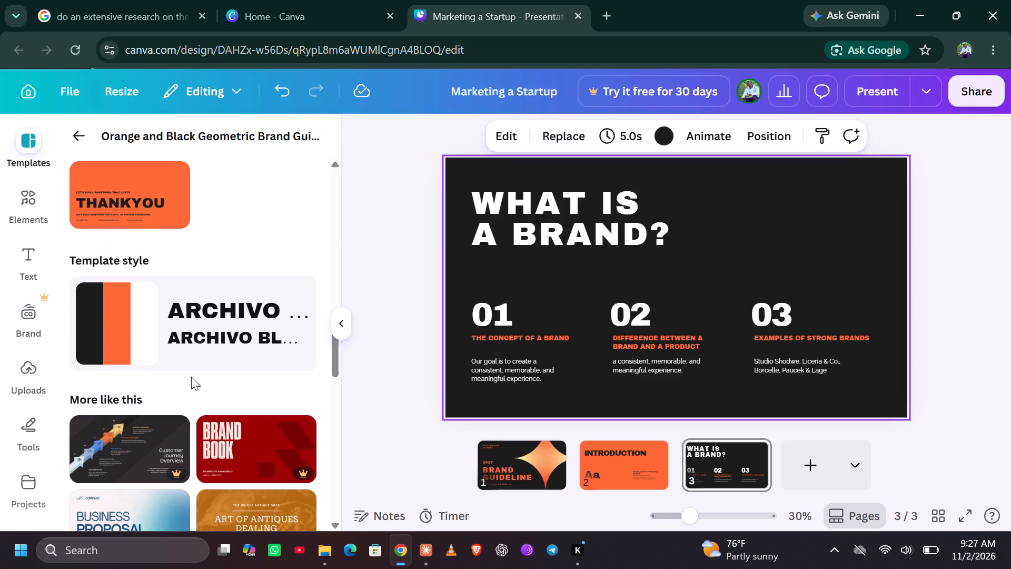
scroll(191, 377, "up", 6)
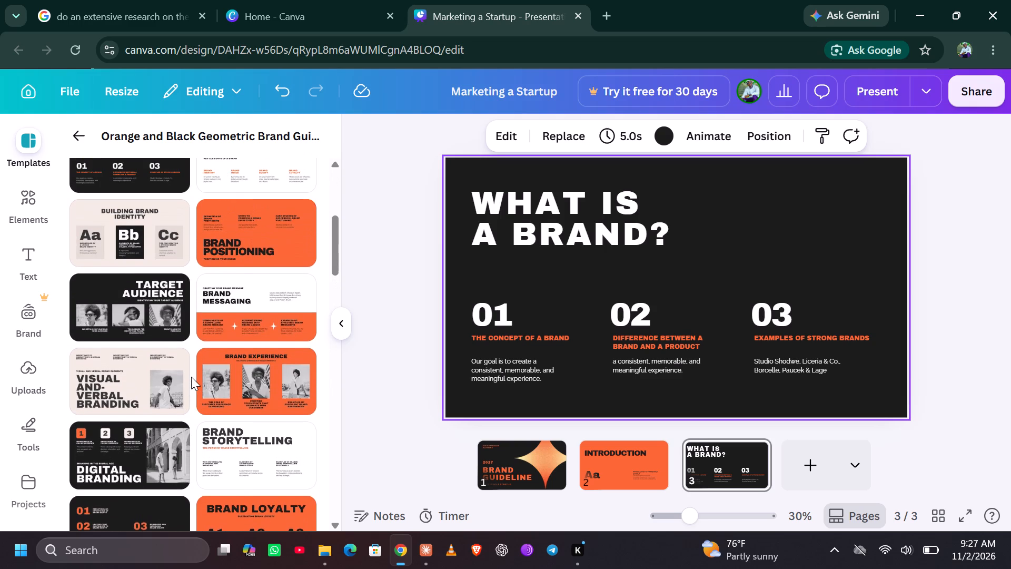
scroll(191, 377, "up", 3)
scroll(191, 377, "down", 4)
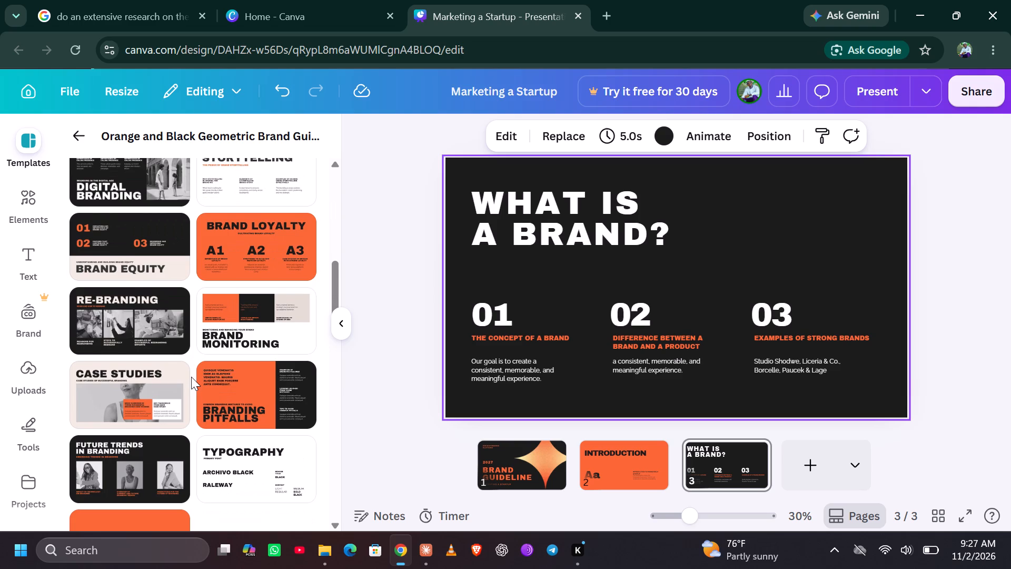
scroll(191, 377, "down", 2)
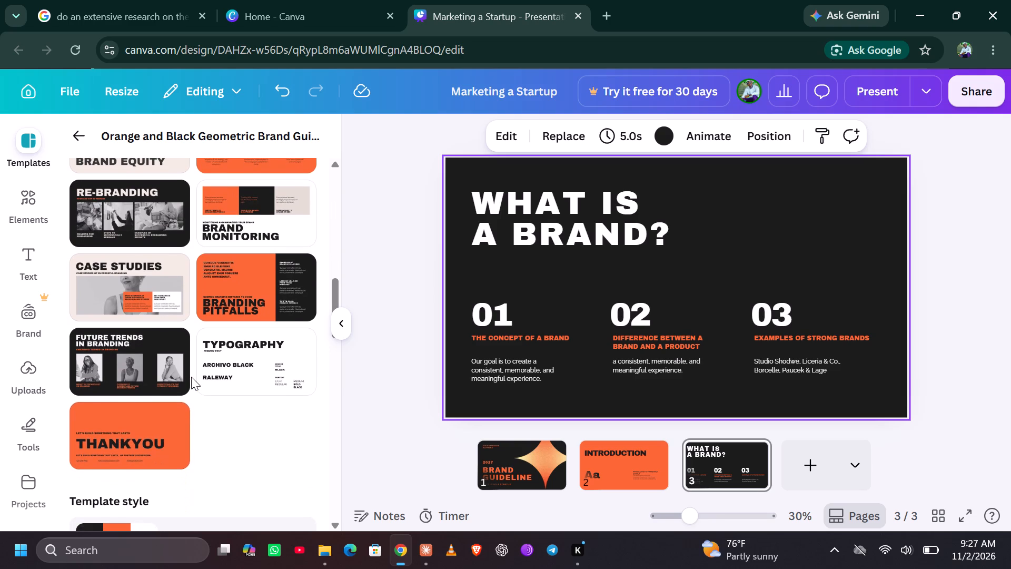
scroll(183, 298, "down", 3)
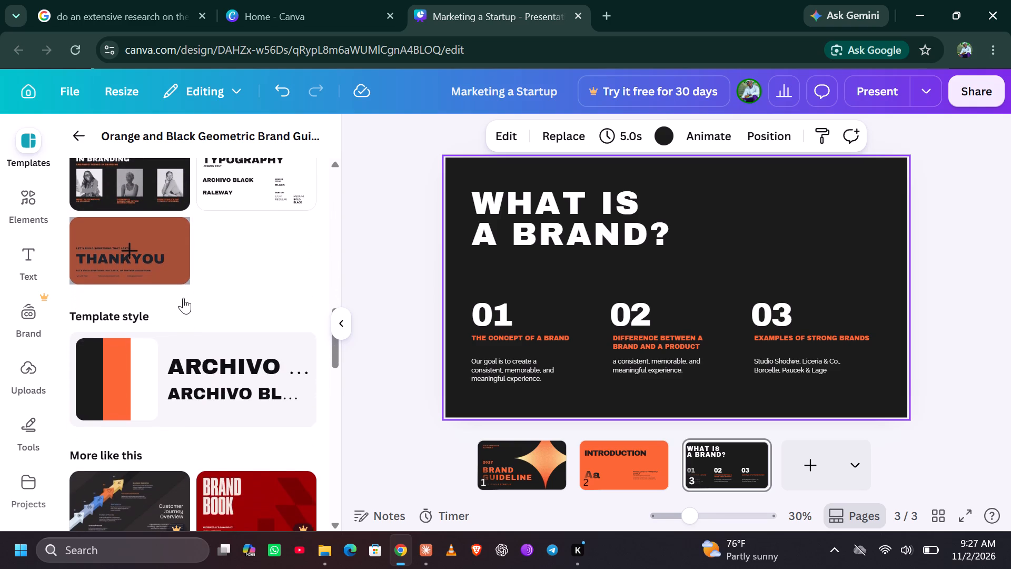
scroll(183, 298, "down", 1)
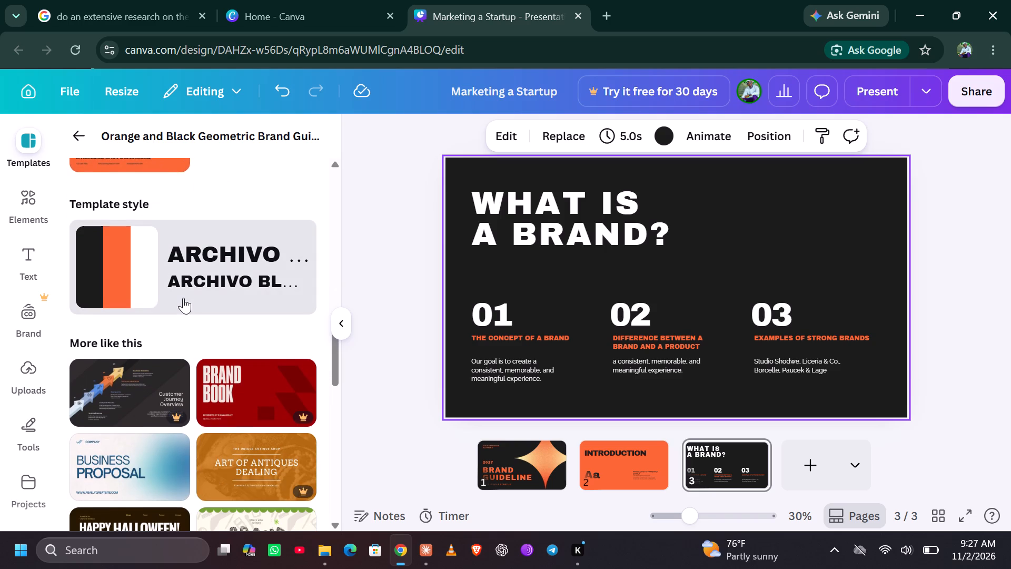
scroll(183, 298, "down", 1)
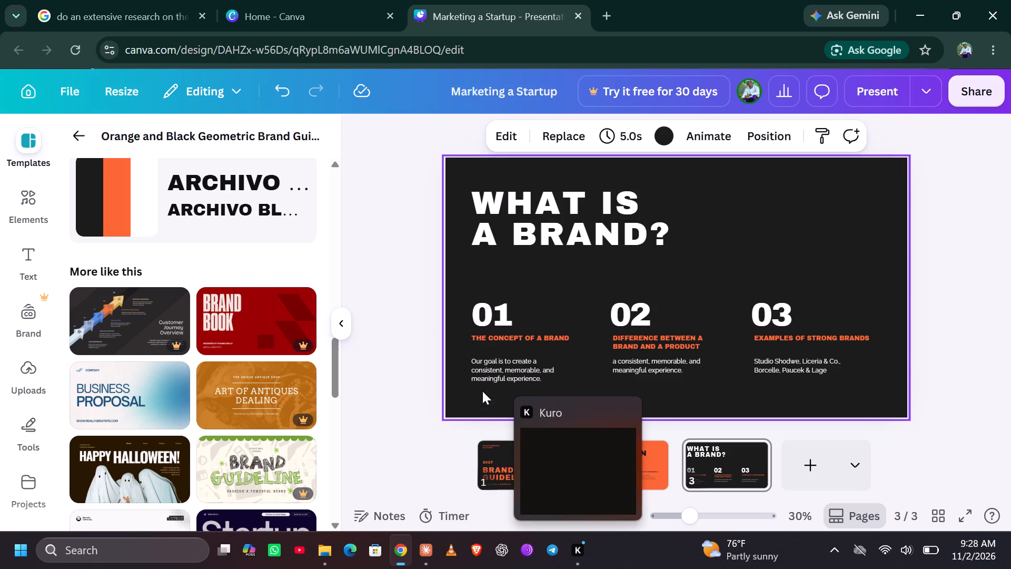
scroll(642, 310, "down", 1)
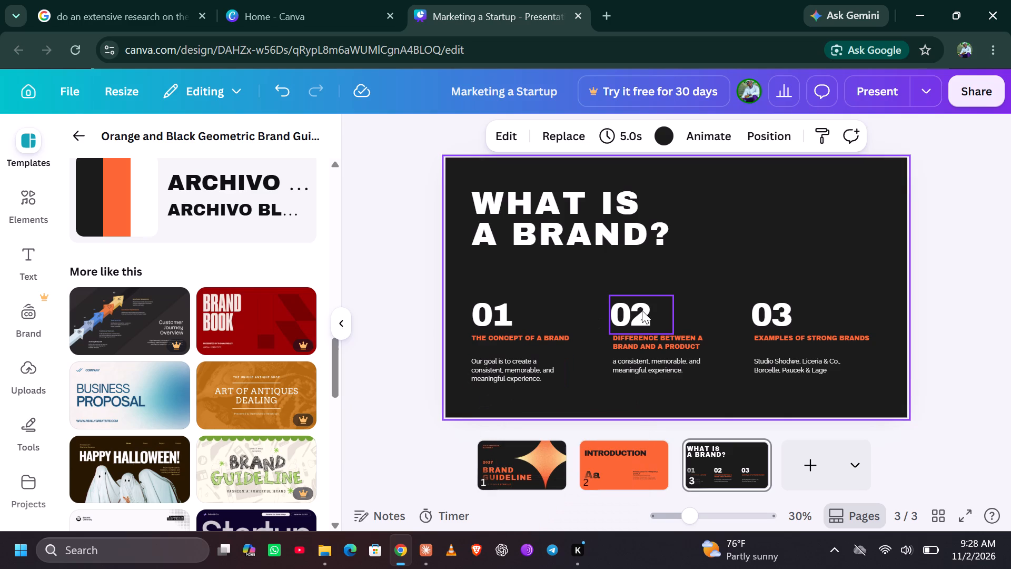
scroll(642, 310, "left", 1)
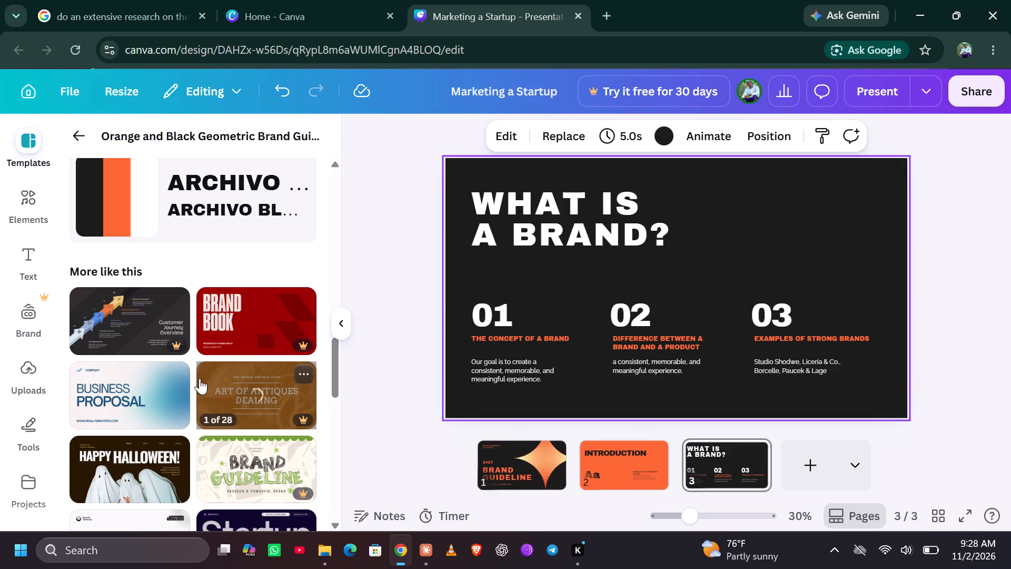
scroll(200, 378, "down", 1)
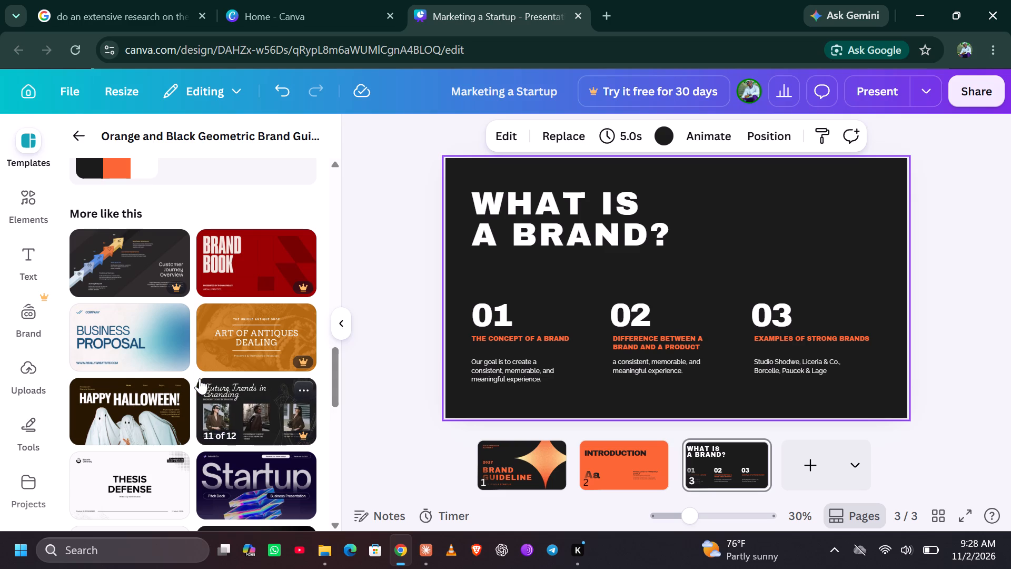
scroll(200, 378, "down", 1)
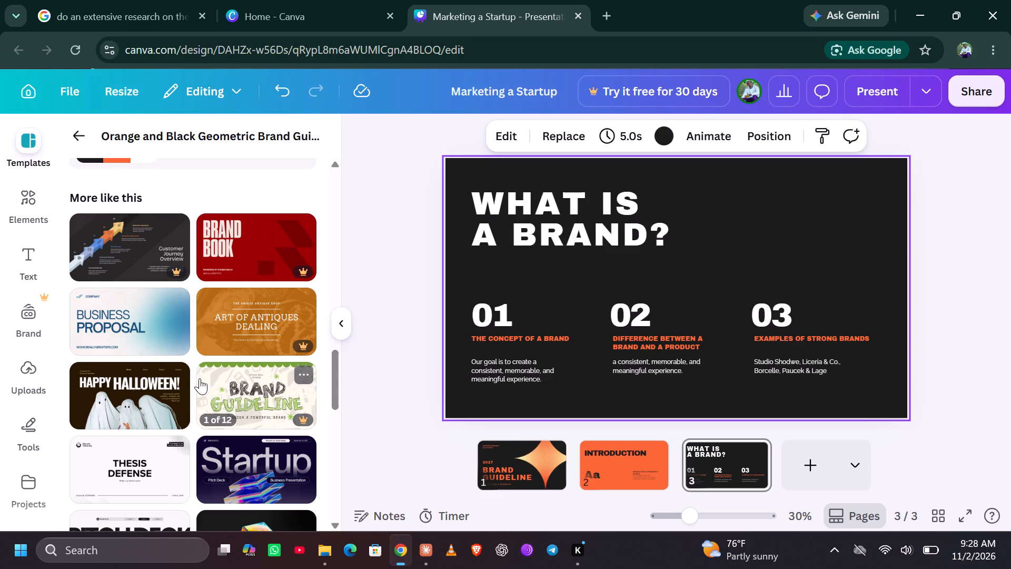
scroll(200, 378, "down", 1)
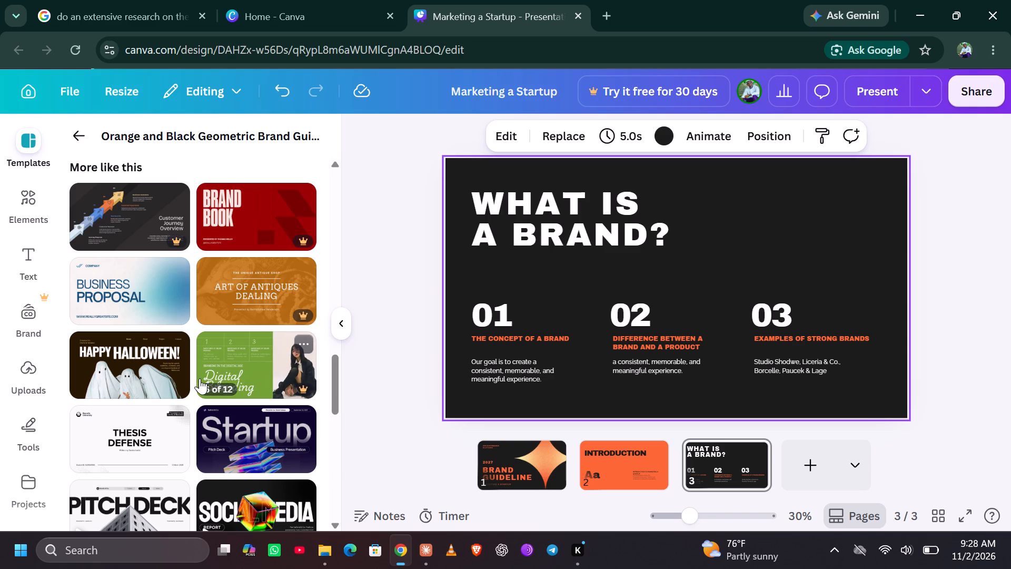
scroll(200, 378, "down", 1)
scroll(200, 378, "up", 3)
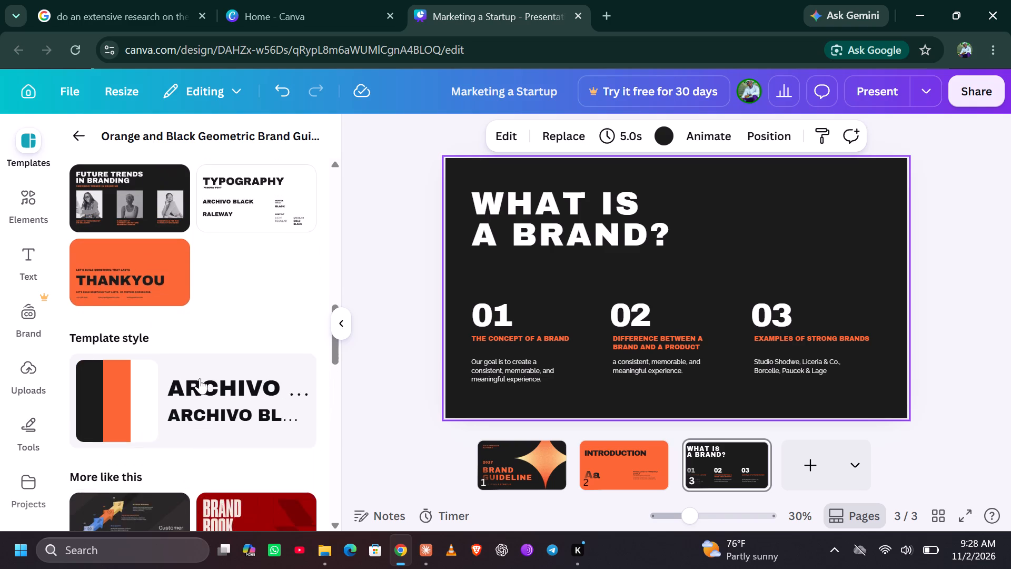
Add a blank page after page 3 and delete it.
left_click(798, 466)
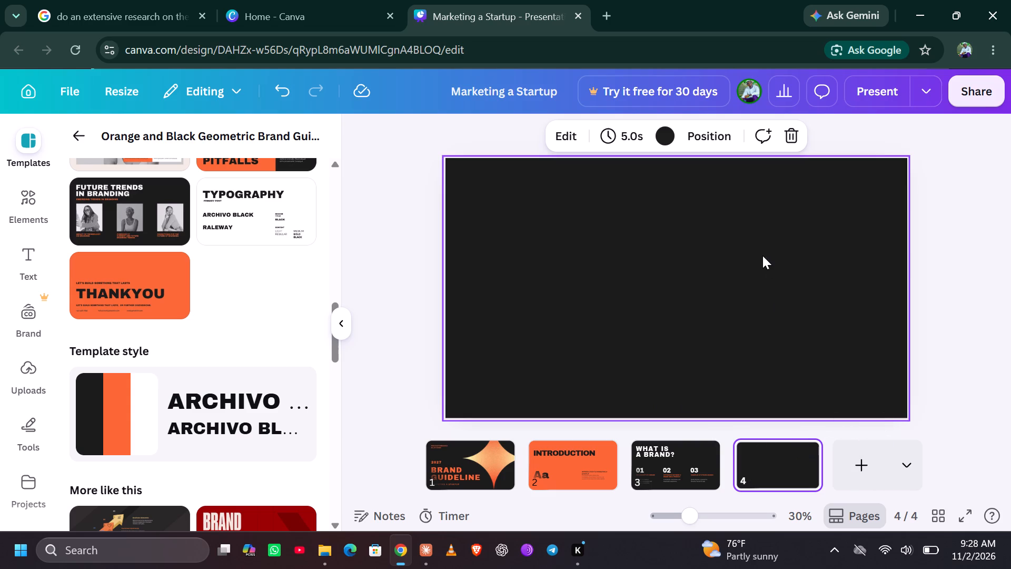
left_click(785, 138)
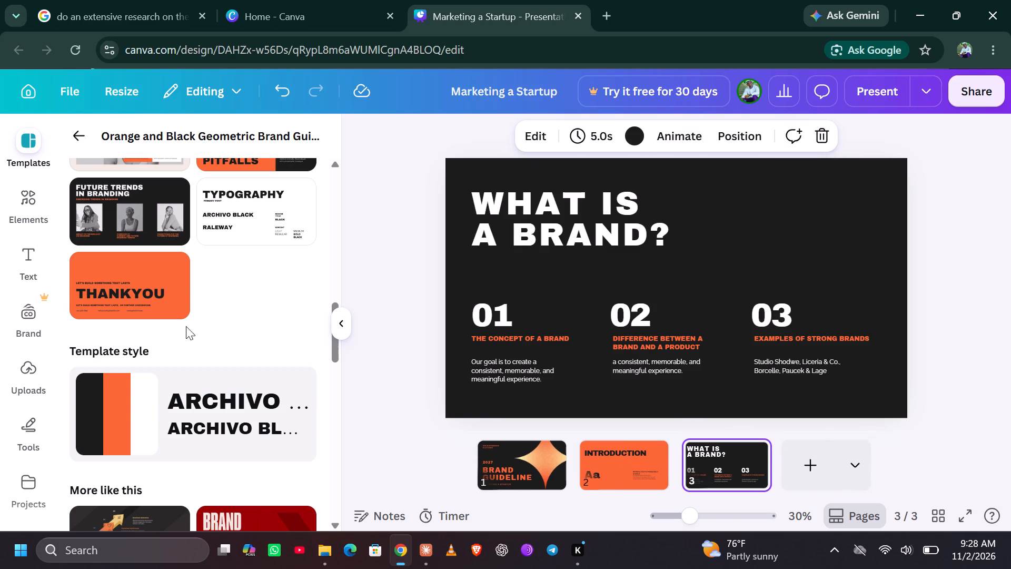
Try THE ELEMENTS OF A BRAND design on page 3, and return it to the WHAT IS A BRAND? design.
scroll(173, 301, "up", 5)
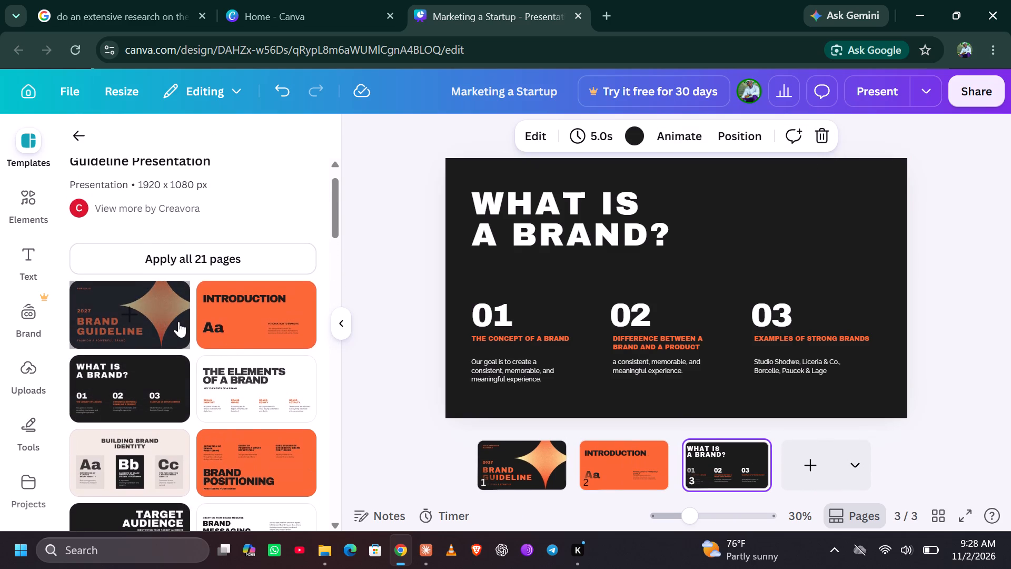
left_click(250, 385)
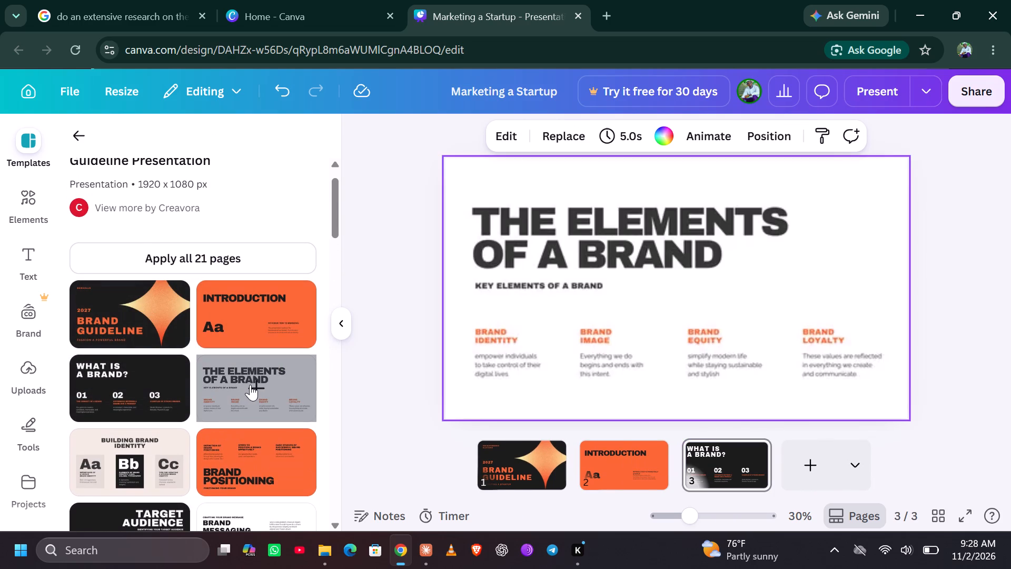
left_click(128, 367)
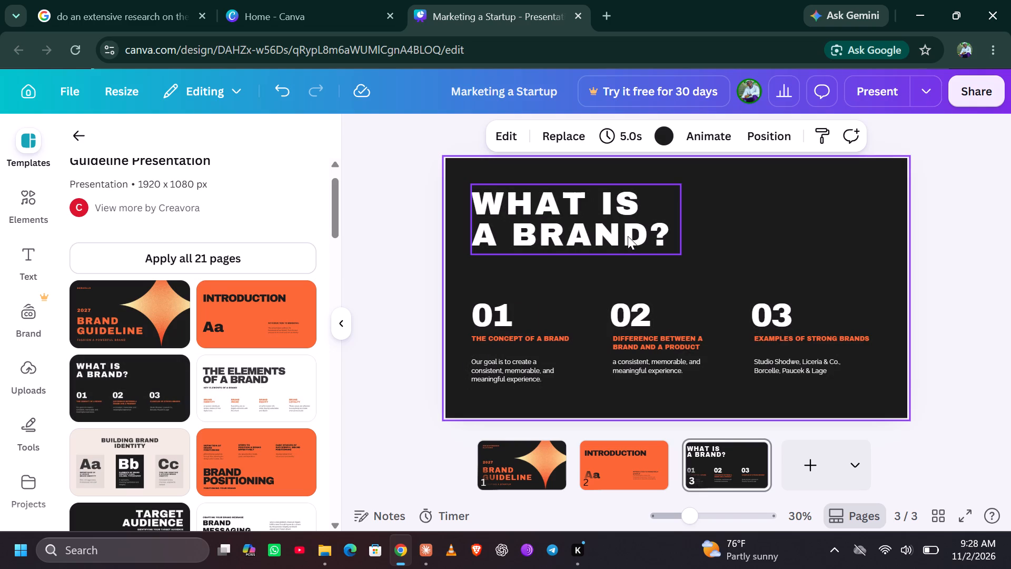
Change page 3's heading from the brand wording to "WHAT IS MARKETING?".
left_click(645, 234)
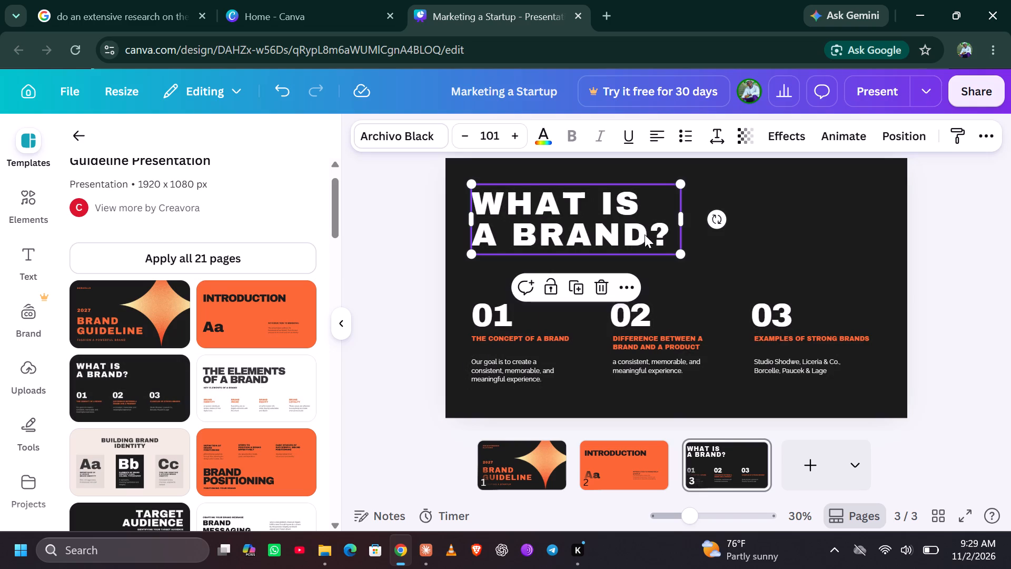
left_click(650, 234)
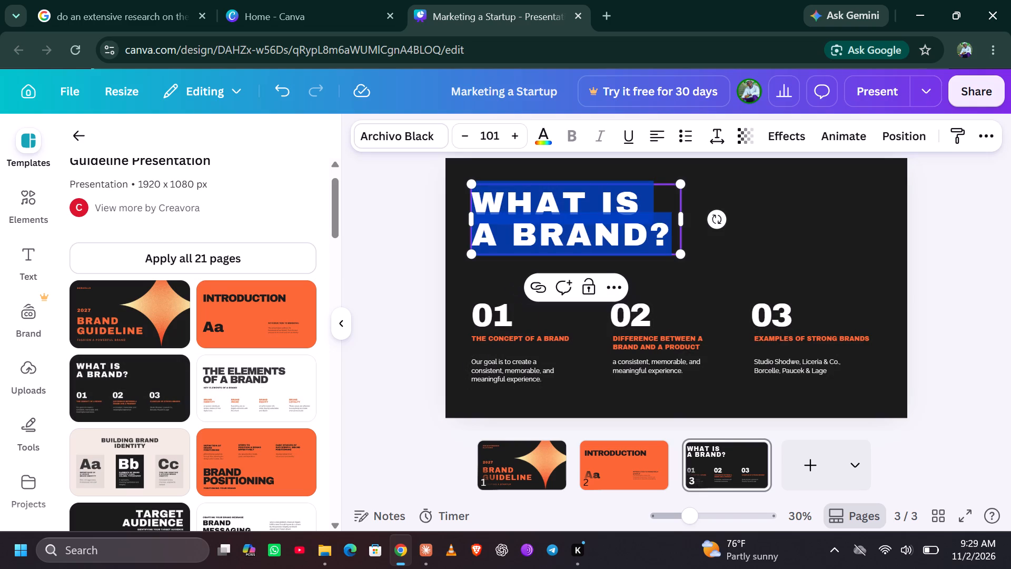
left_click(650, 234)
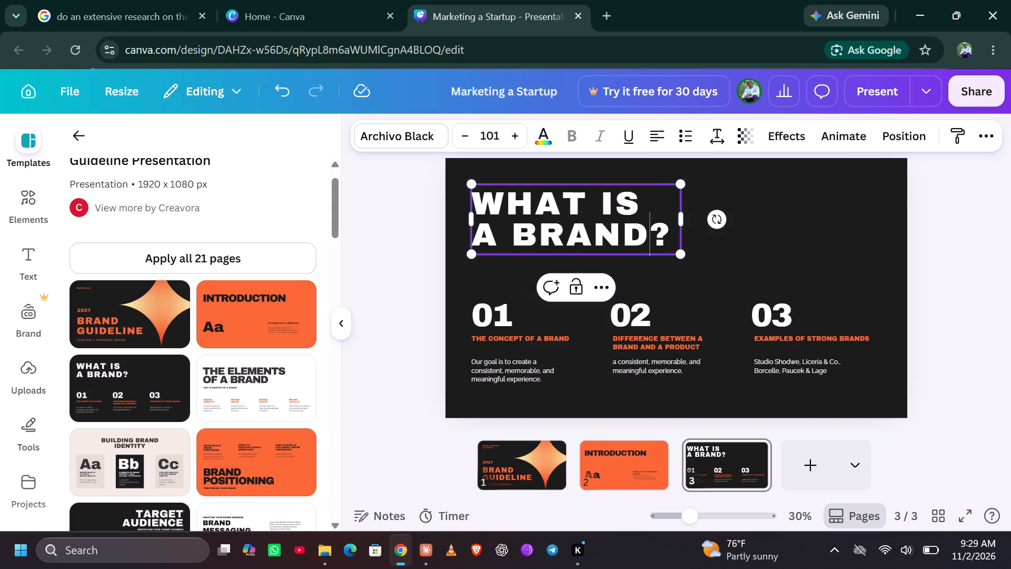
key("BackSpace")
key("BackSpace")
key("BackSpace")
key("BackSpace")
key("BackSpace")
key("BackSpace")
key("BackSpace")
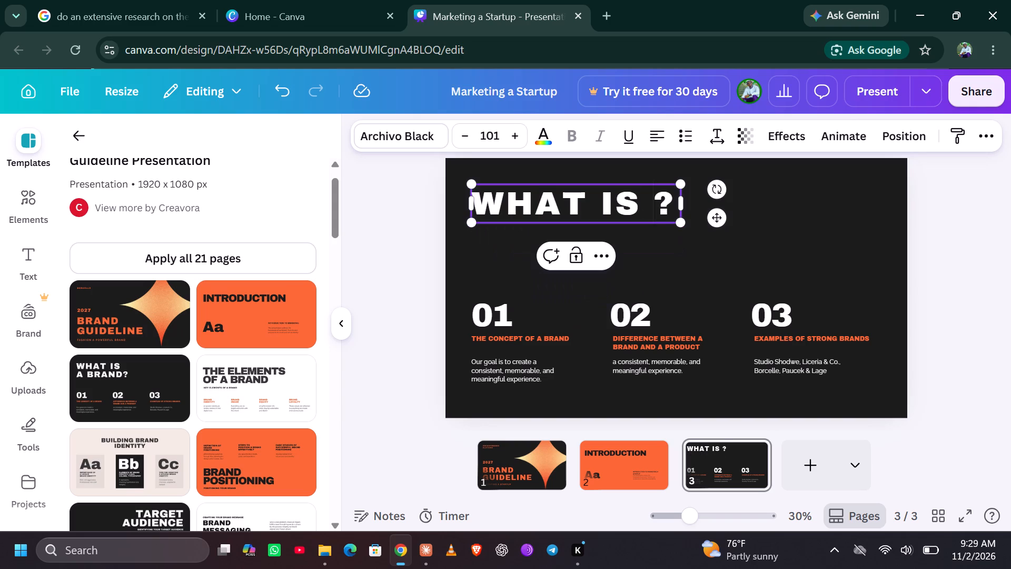
key("m")
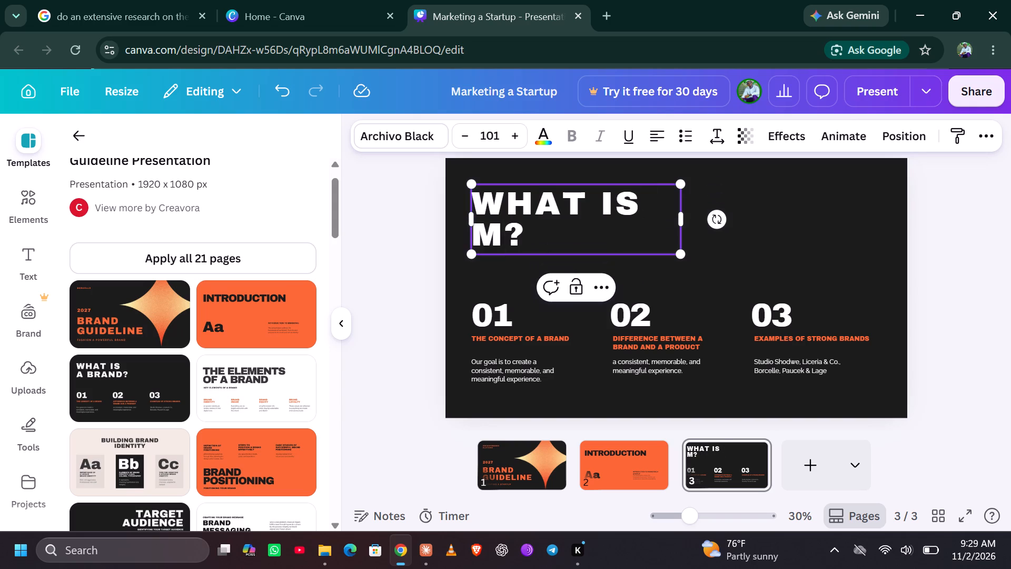
type("AR")
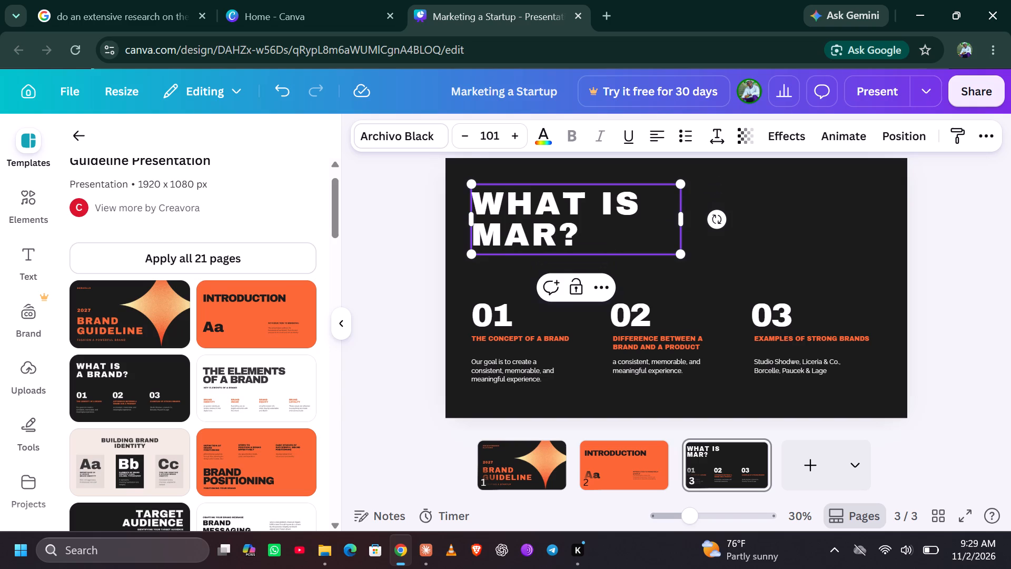
type("KETING")
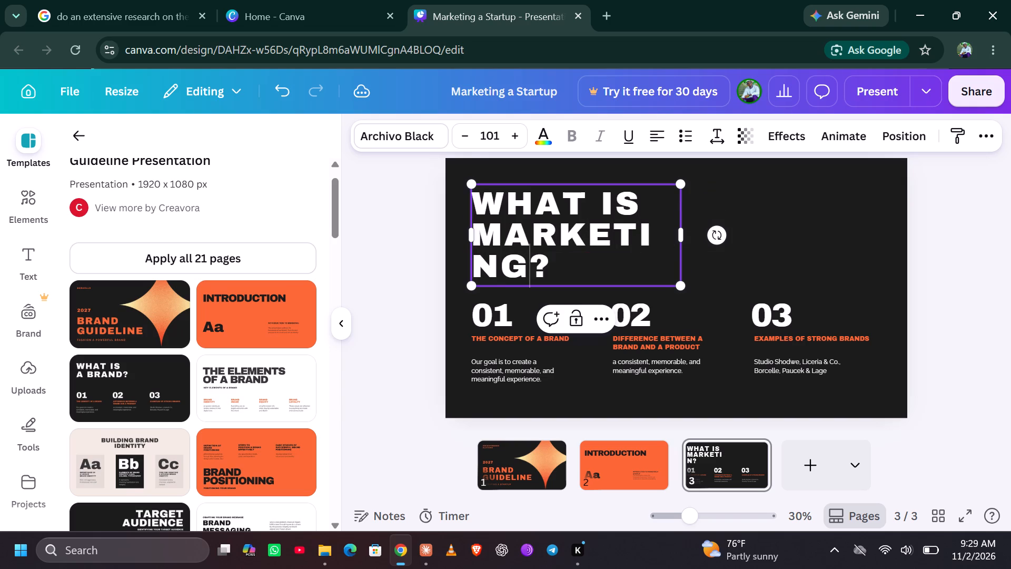
key("space")
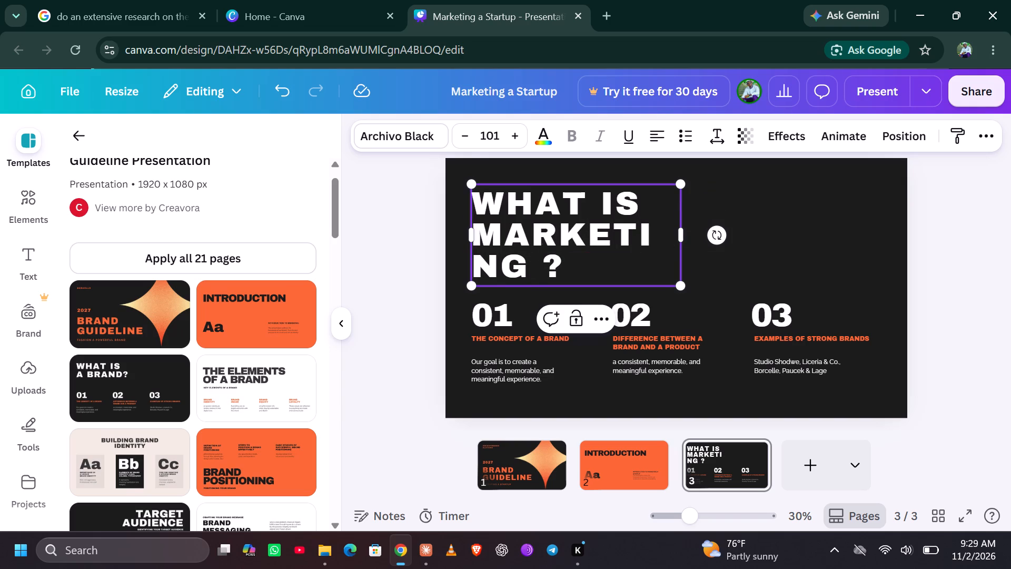
key("BackSpace")
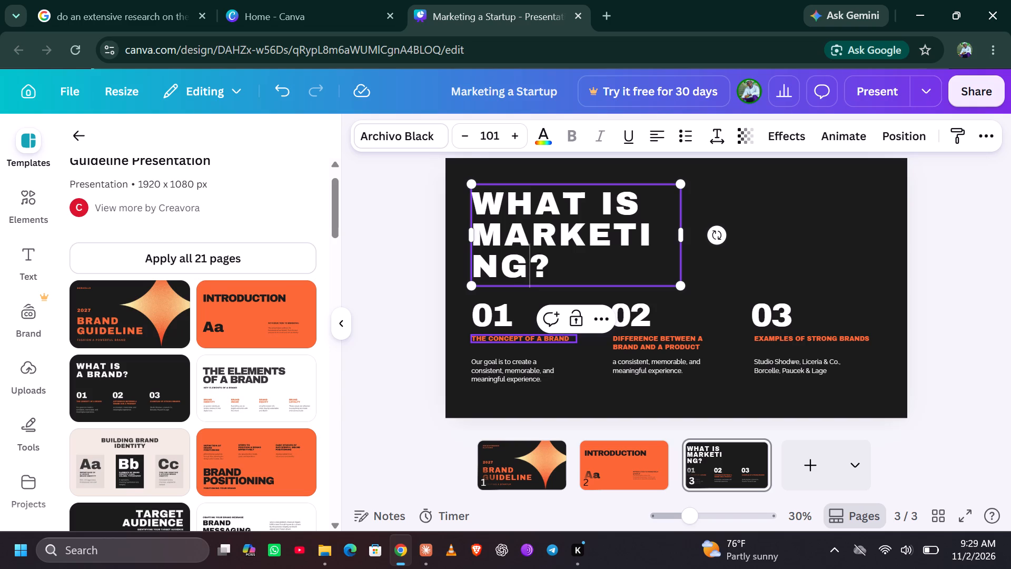
scroll(609, 390, "down", 1)
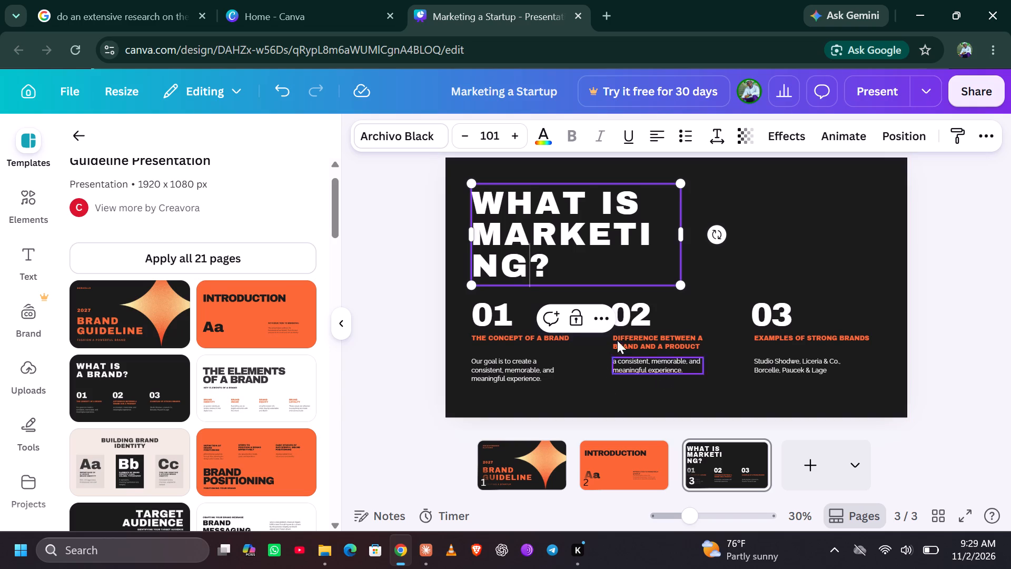
left_click(785, 250)
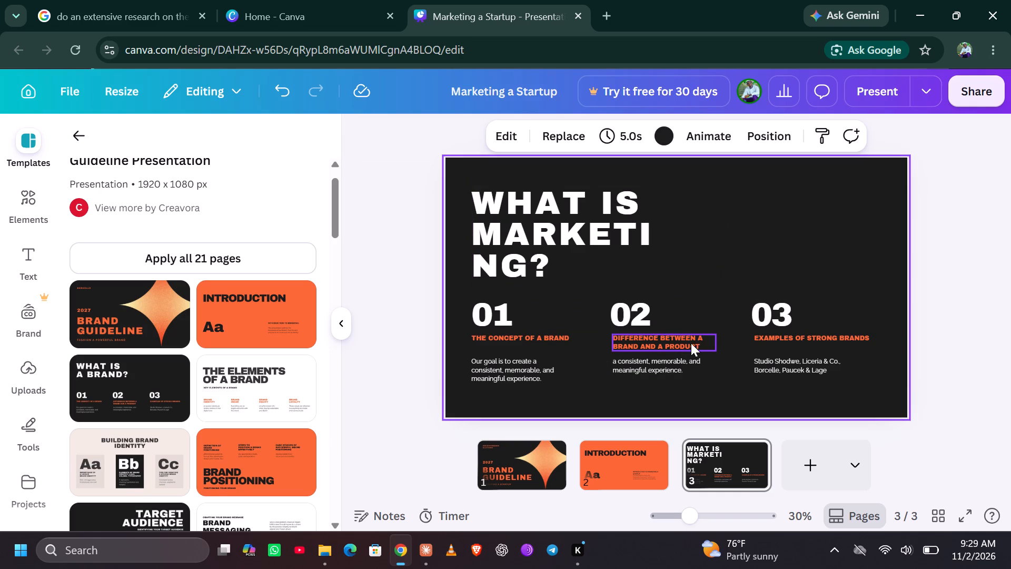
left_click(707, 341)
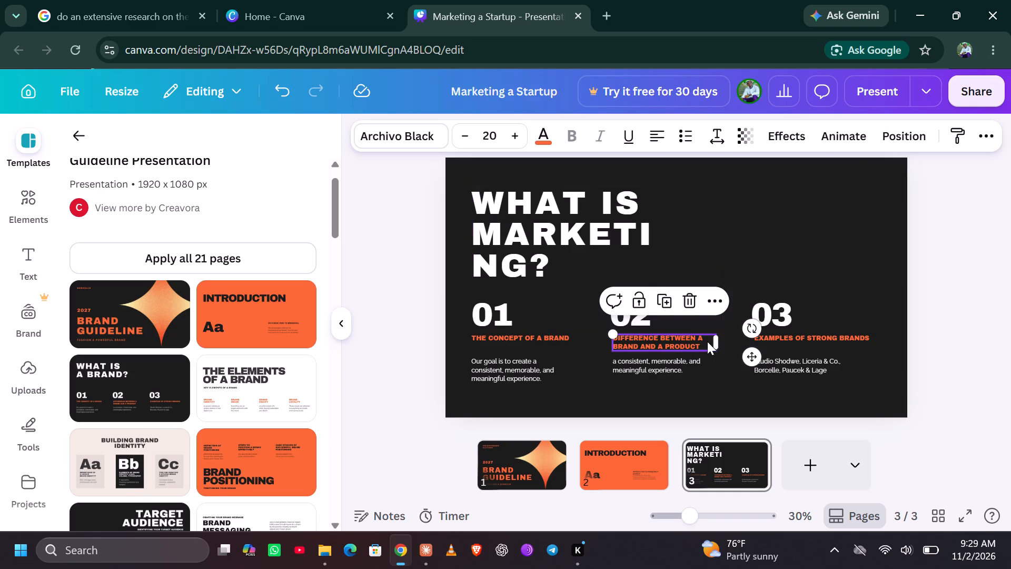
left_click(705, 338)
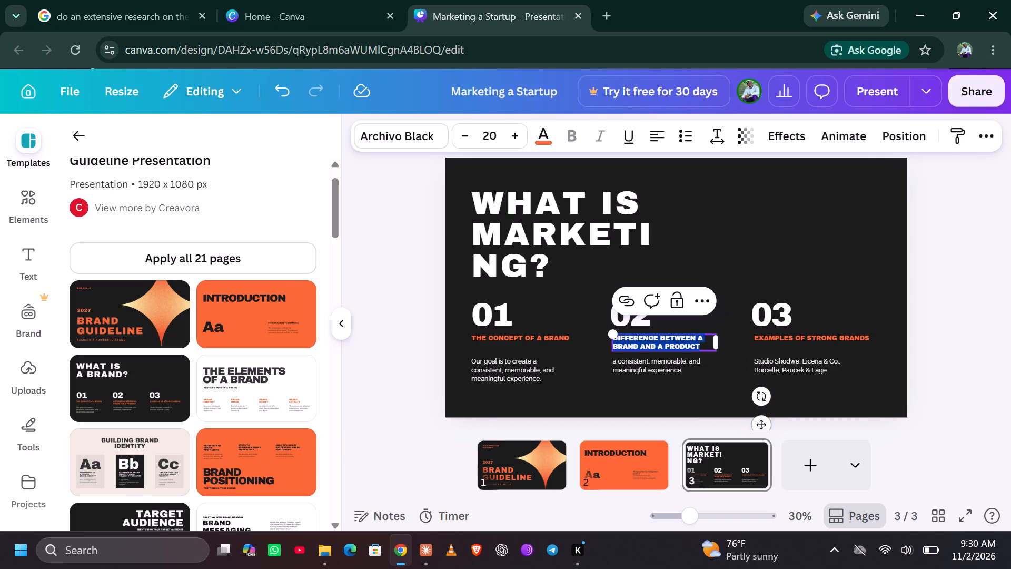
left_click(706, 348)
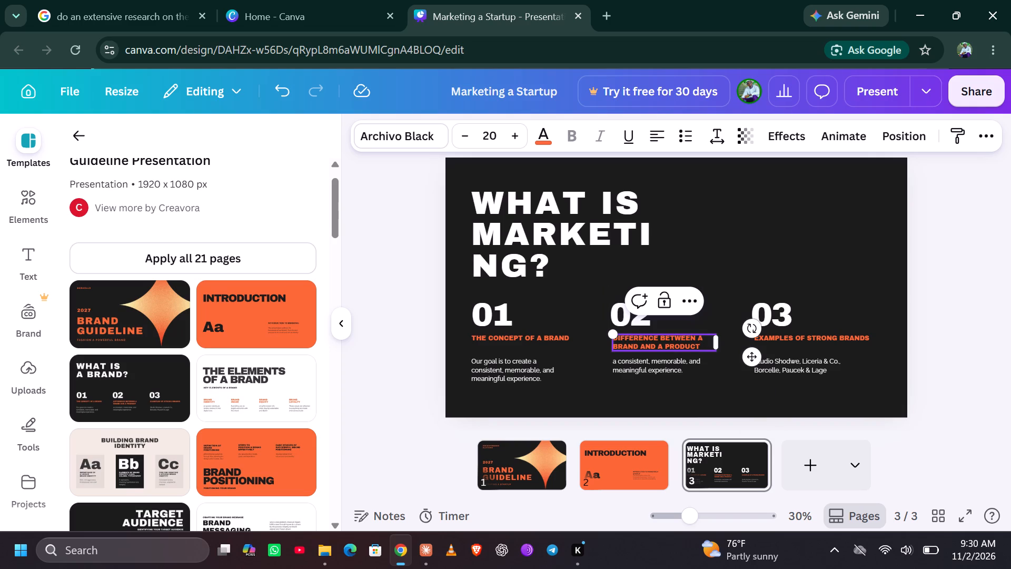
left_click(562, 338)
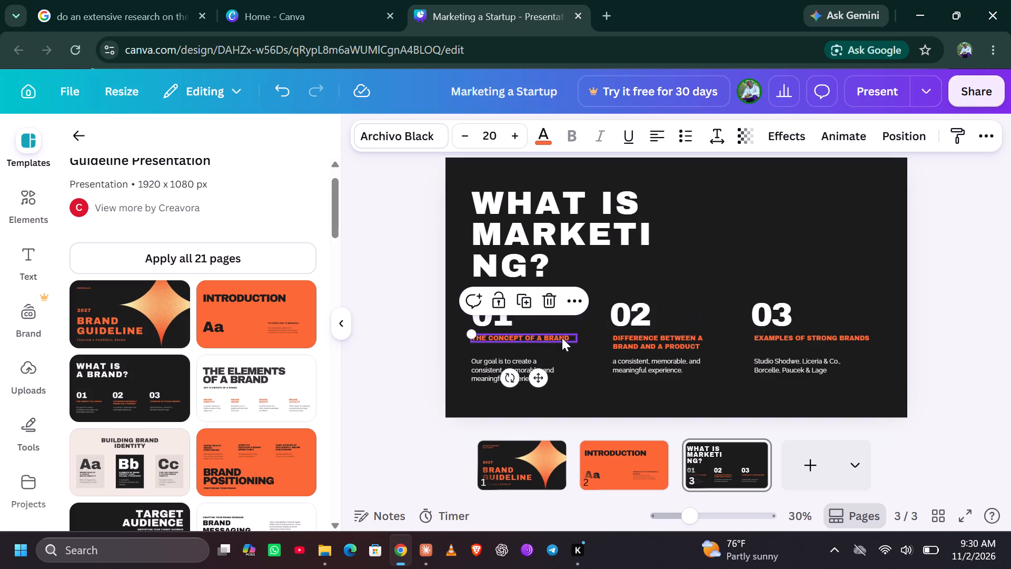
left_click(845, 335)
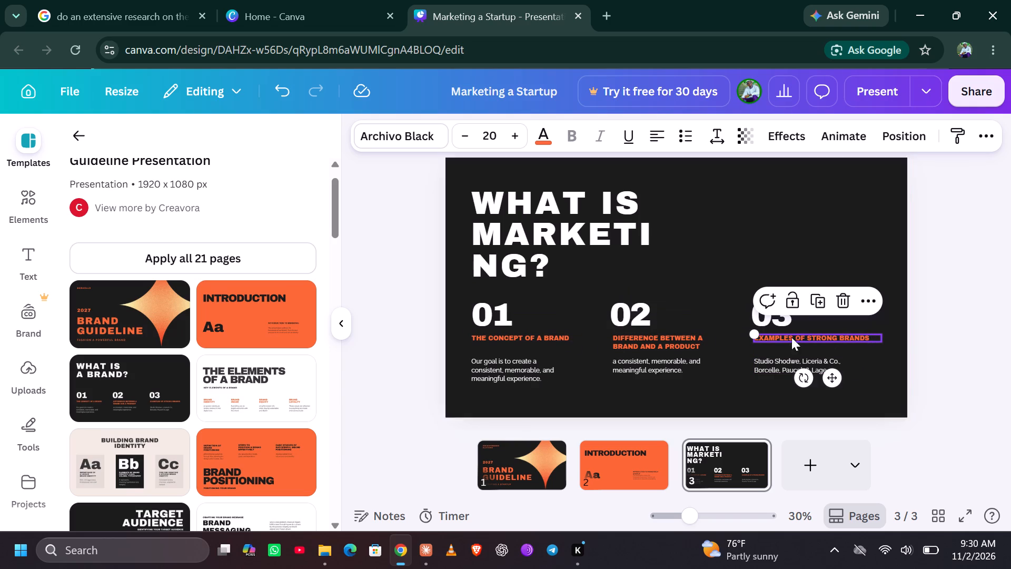
Add the template's white THE ELEMENTS OF A BRAND design as a new page after page 3.
left_click(255, 382)
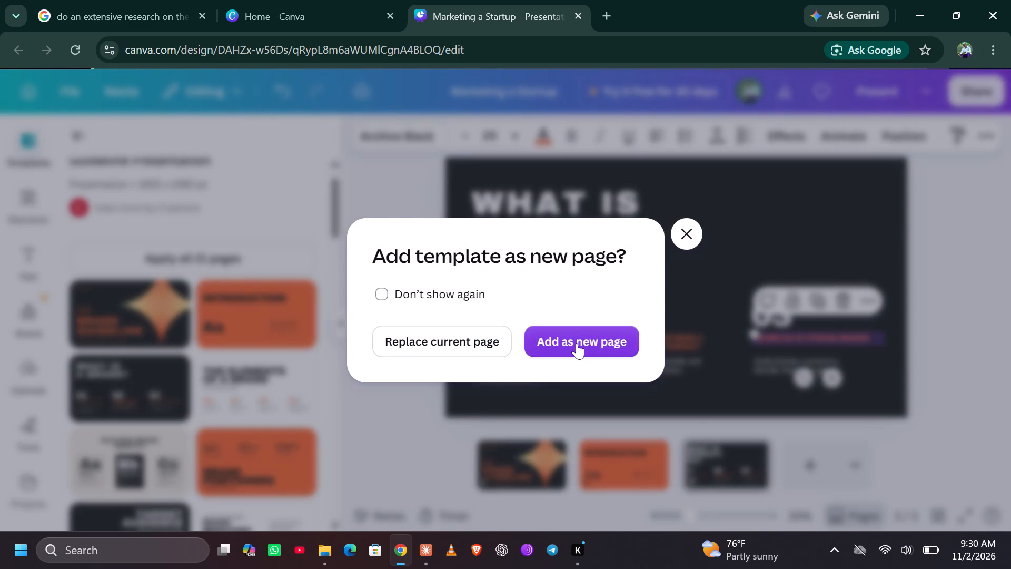
left_click(577, 343)
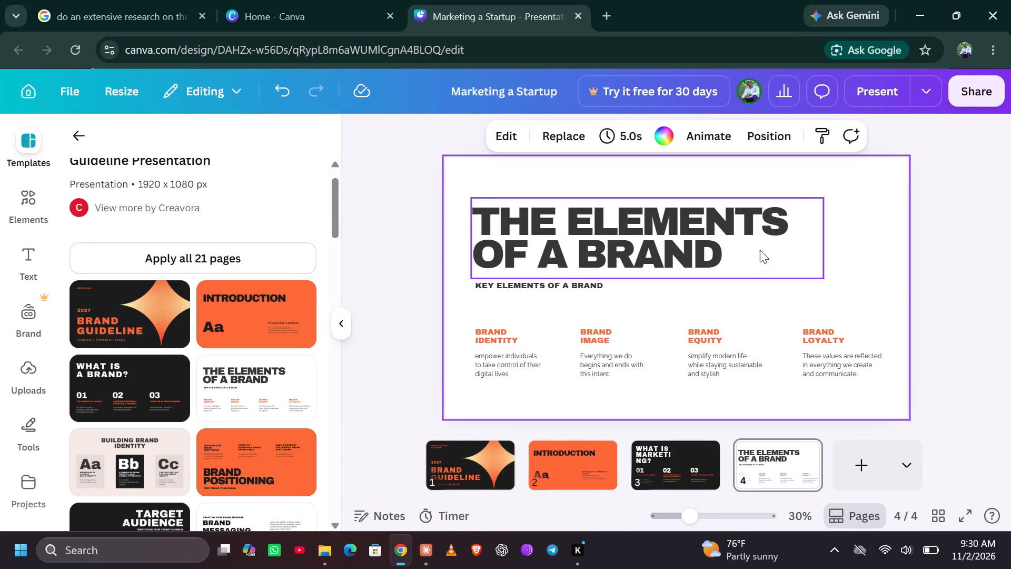
Replace the word BRAND in page 4's heading so it reads "THE ELEMENTS OF A MARKETING".
scroll(760, 241, "down", 1)
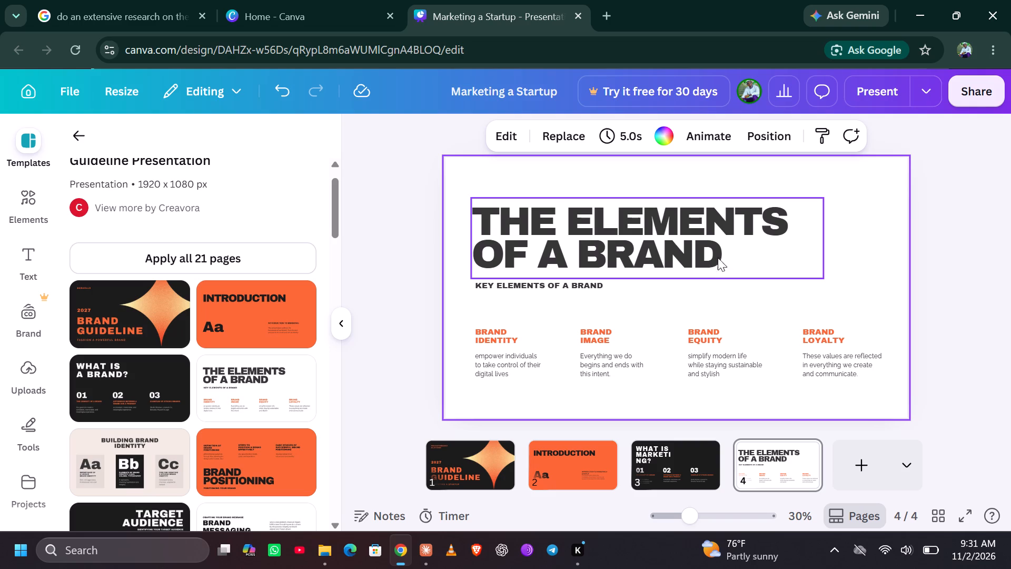
left_click(730, 249)
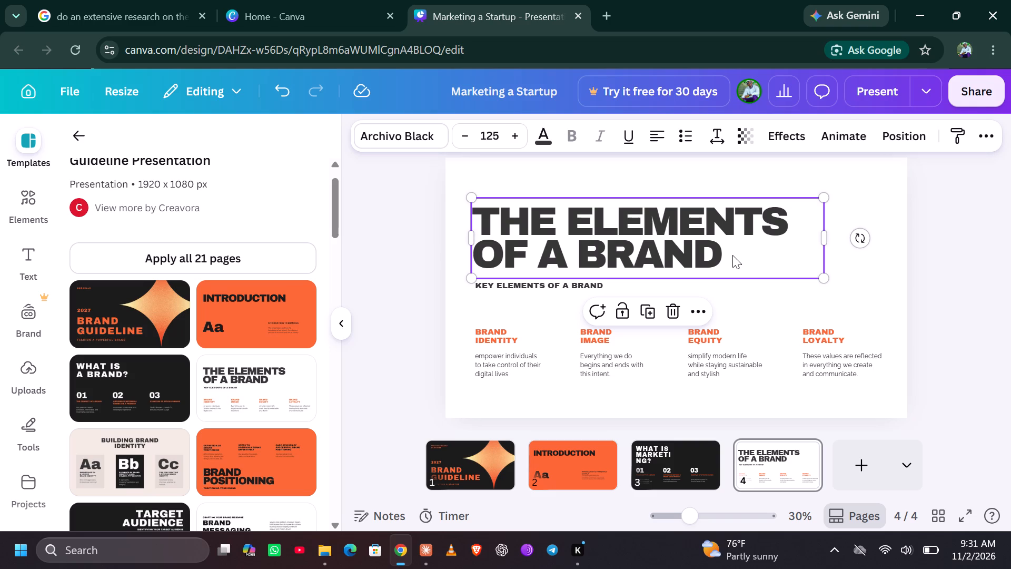
left_click(744, 259)
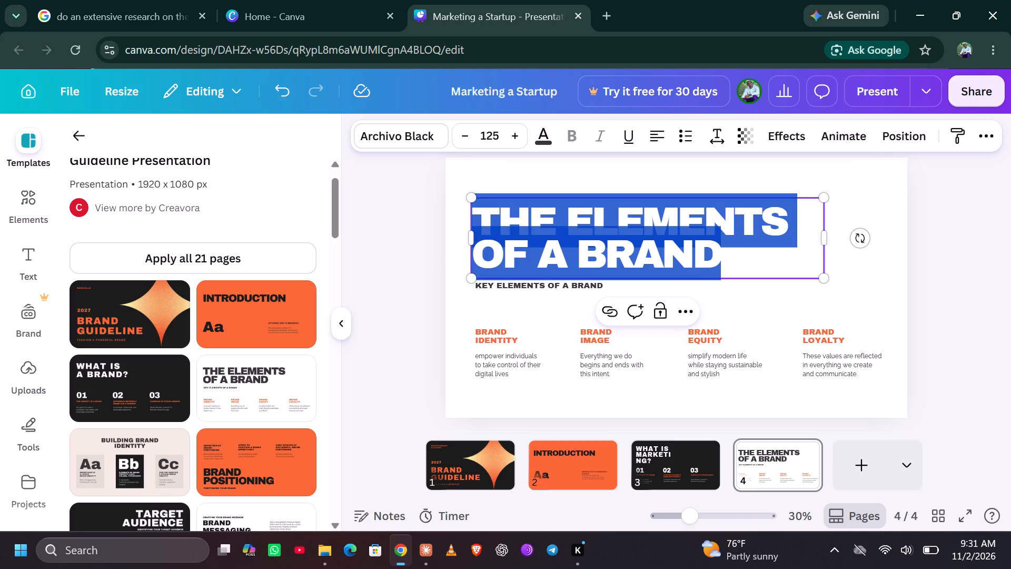
left_click(752, 251)
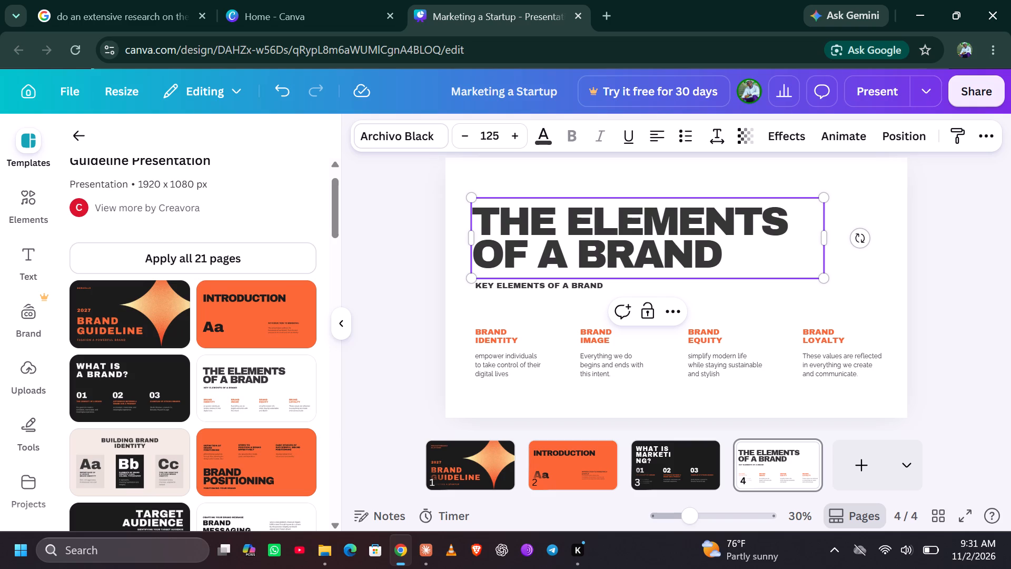
key("BackSpace")
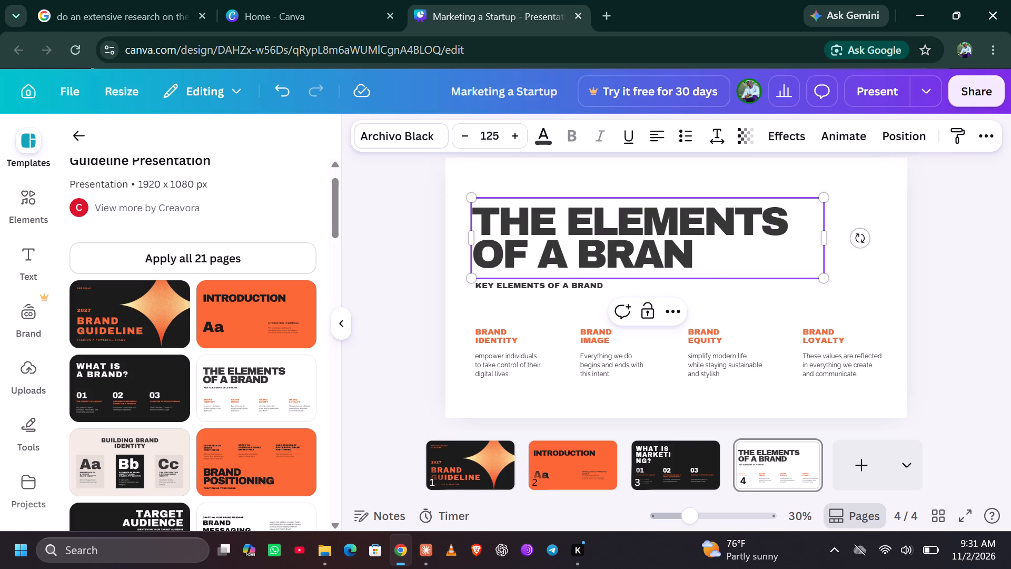
key("BackSpace")
key("BackSpace")
key("BackSpace")
key("BackSpace")
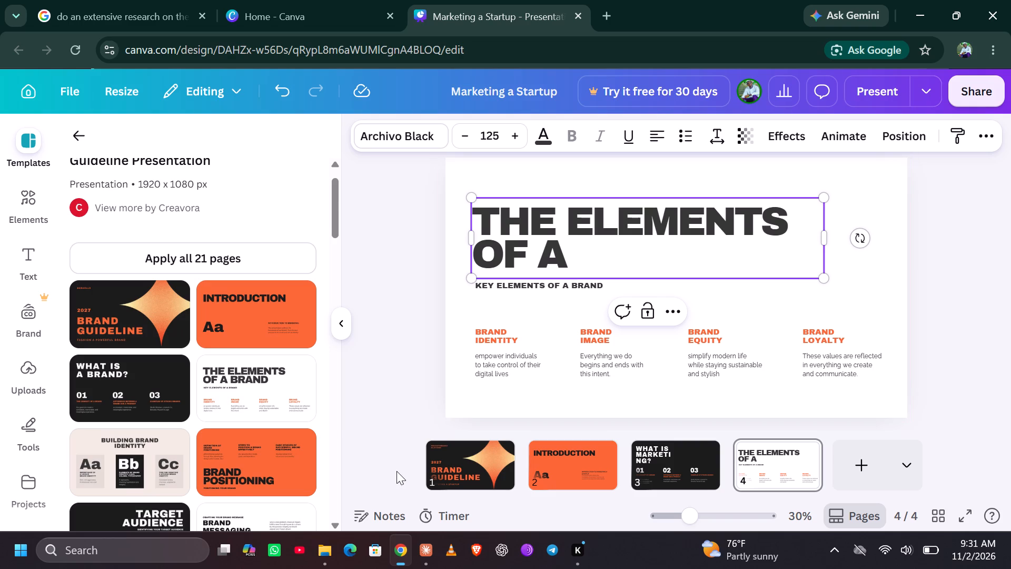
scroll(588, 439, "left", 1)
key("m")
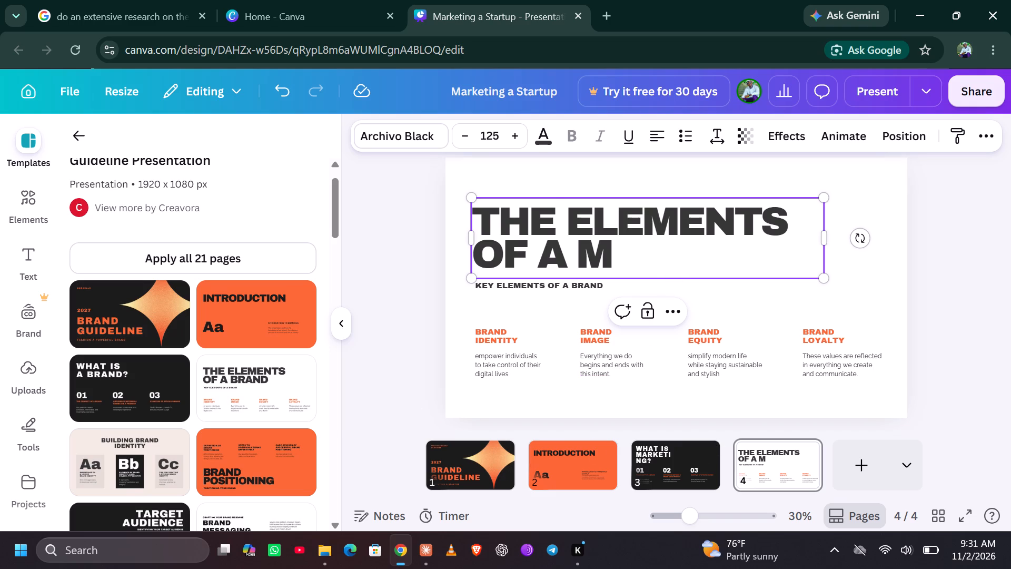
key("a")
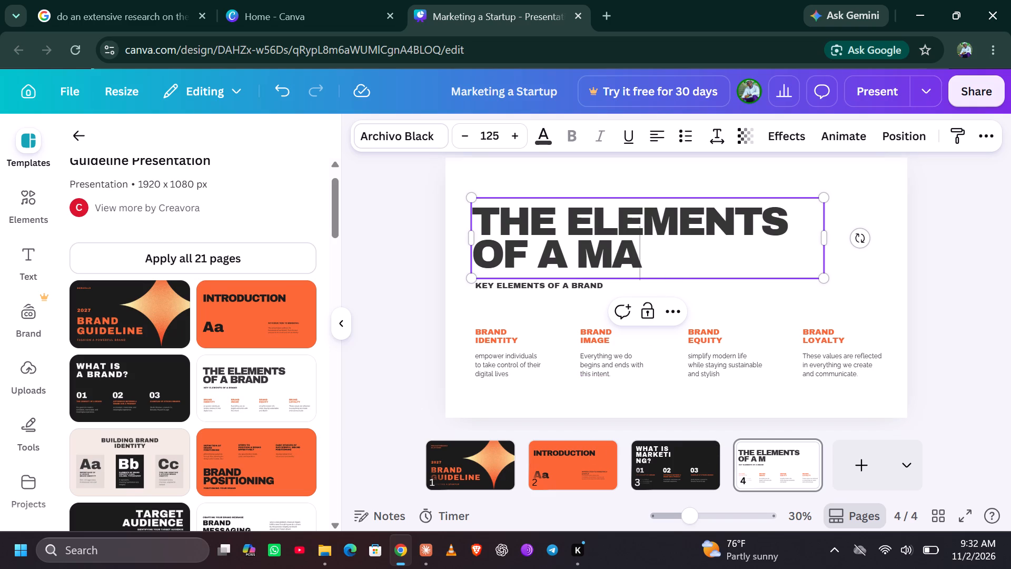
type("rk")
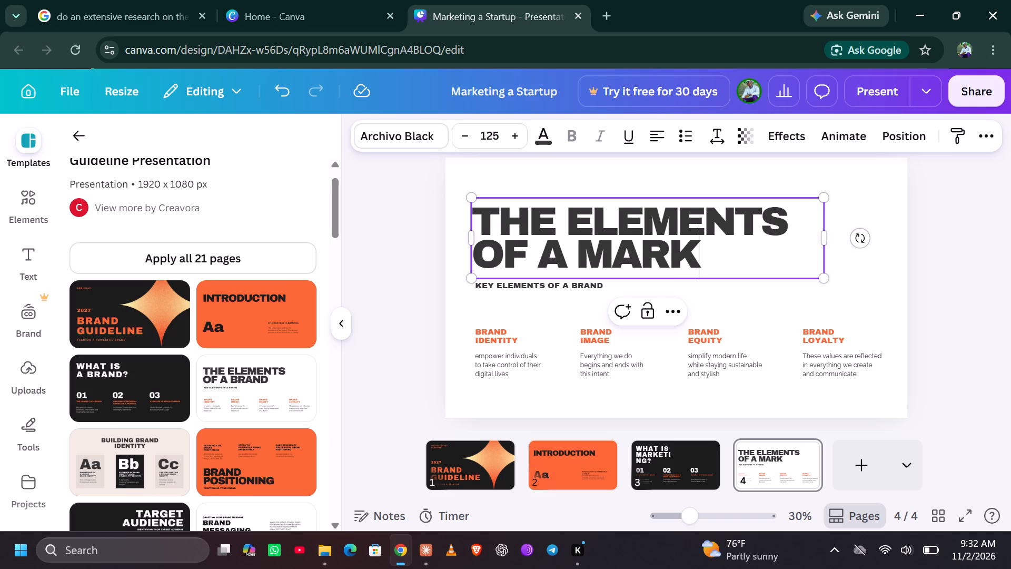
key("w")
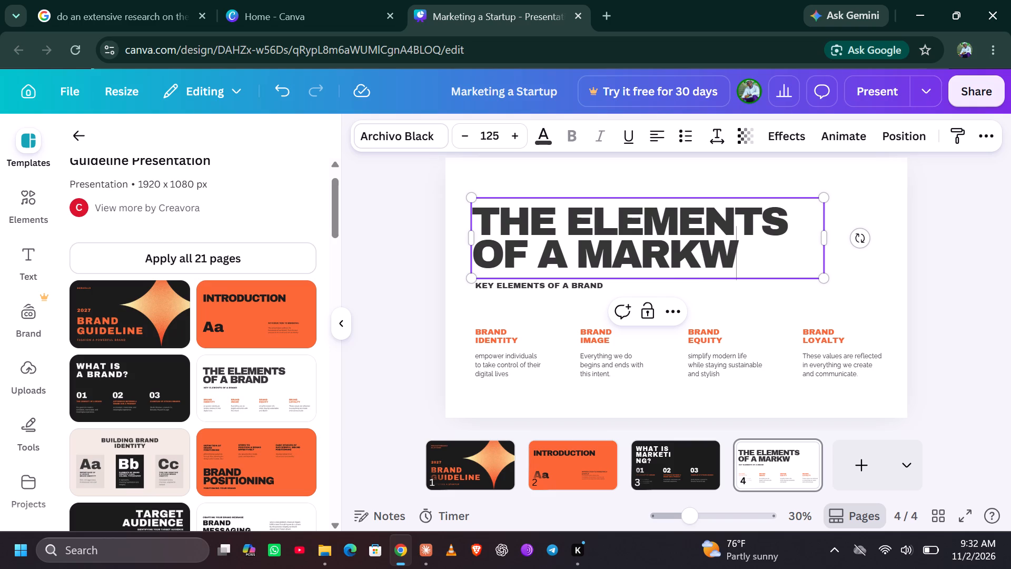
key("BackSpace")
type("eting")
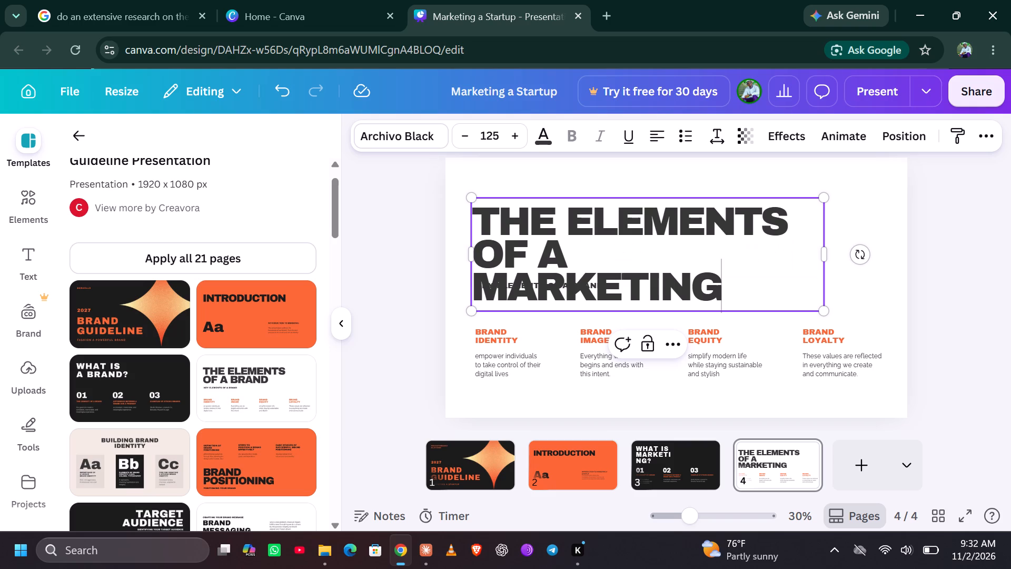
Insert two extra spaces before the word MARKETING in page 4's heading.
key("Left")
key("Left")
key("Left")
key("Left")
key("Left")
key("Left")
key("Left")
key("Left")
key("Left")
key("space")
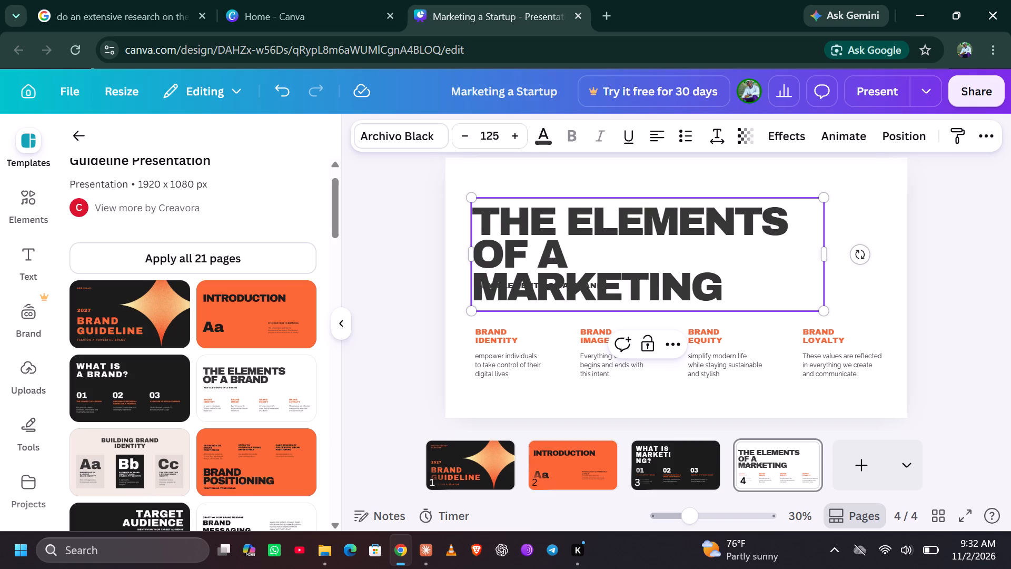
key("space")
Scale page 4's heading down to a font size of about 88 so it clears the KEY ELEMENTS OF A BRAND line.
left_click_drag(827, 311, 800, 263)
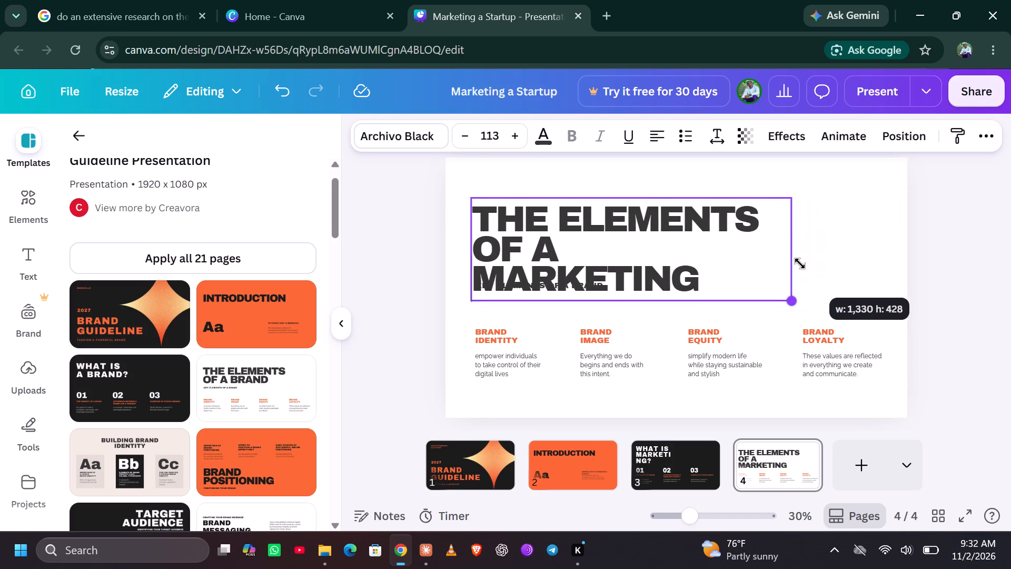
left_click_drag(800, 263, 745, 199)
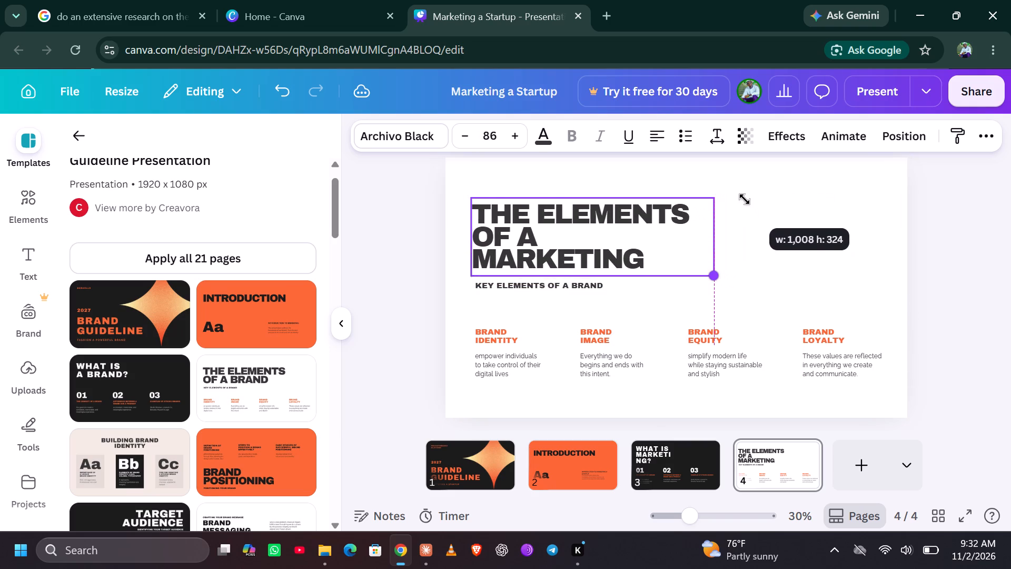
left_click_drag(745, 199, 749, 198)
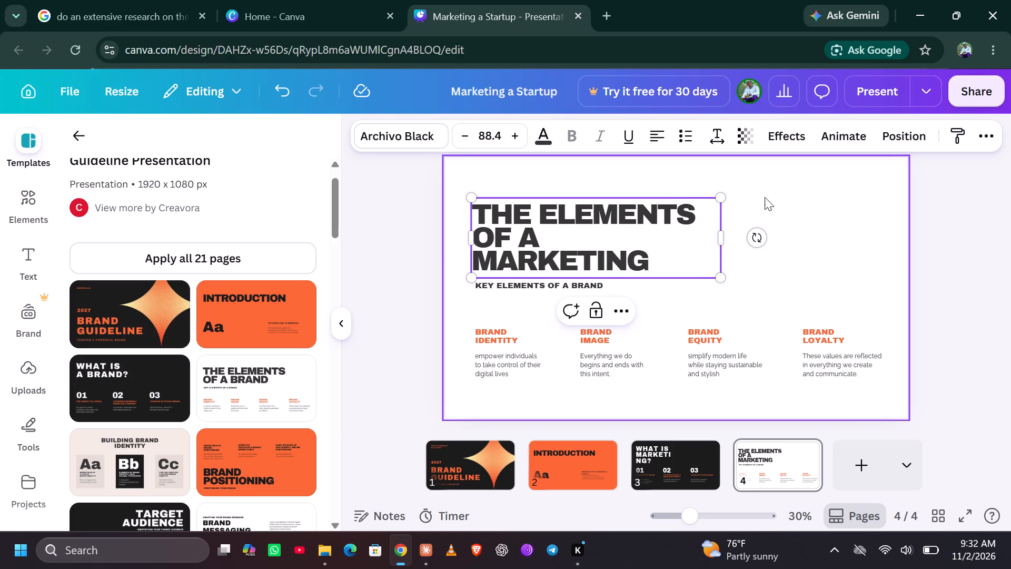
left_click(797, 215)
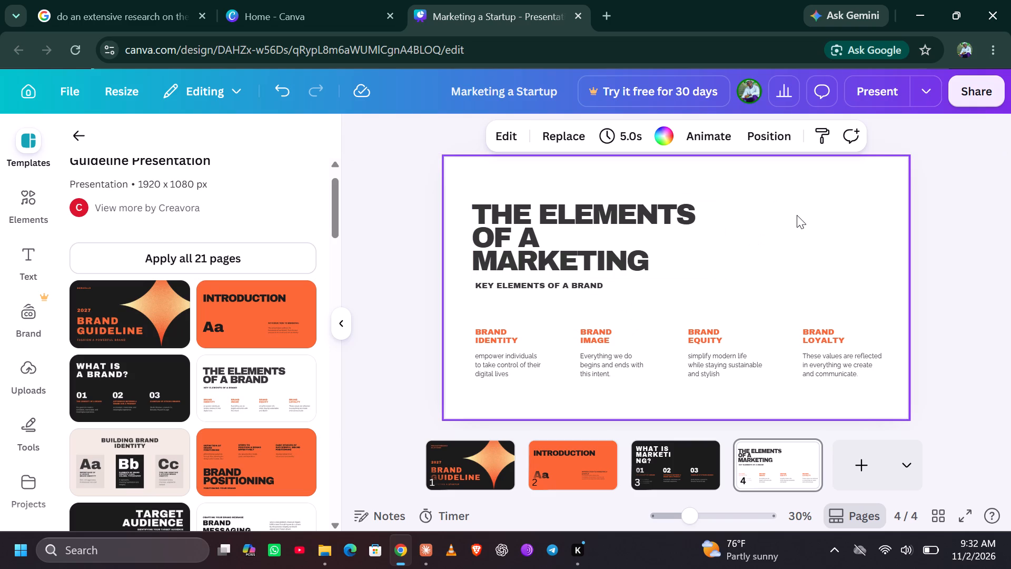
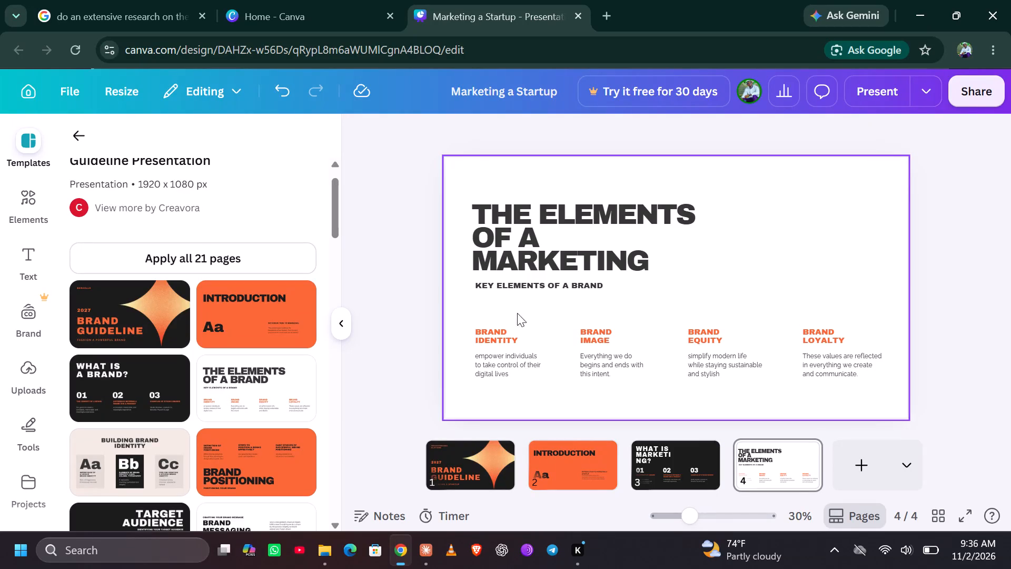
Add the template's beige BUILDING BRAND IDENTITY design as a new page after page 4.
left_click(712, 351)
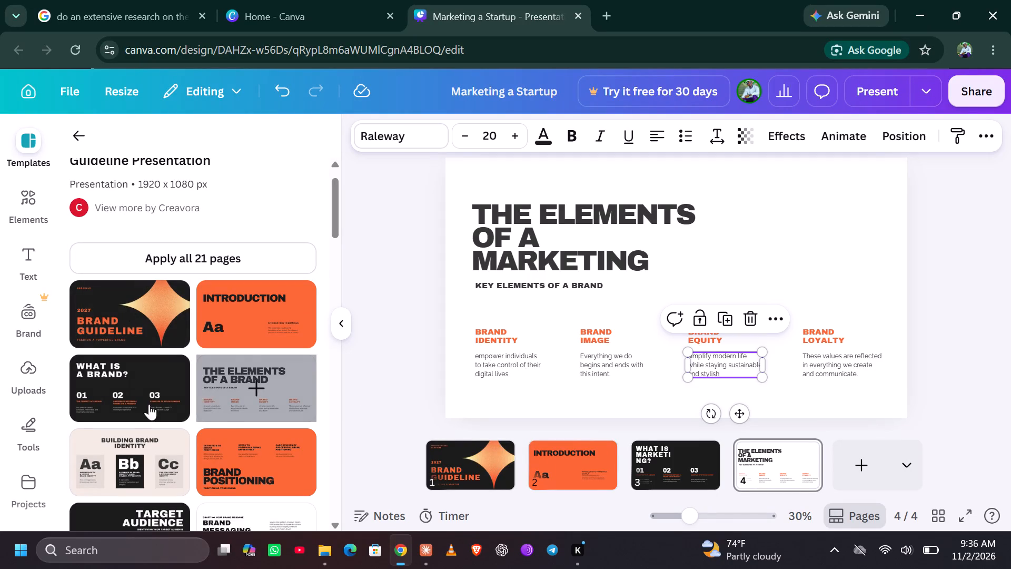
left_click(143, 443)
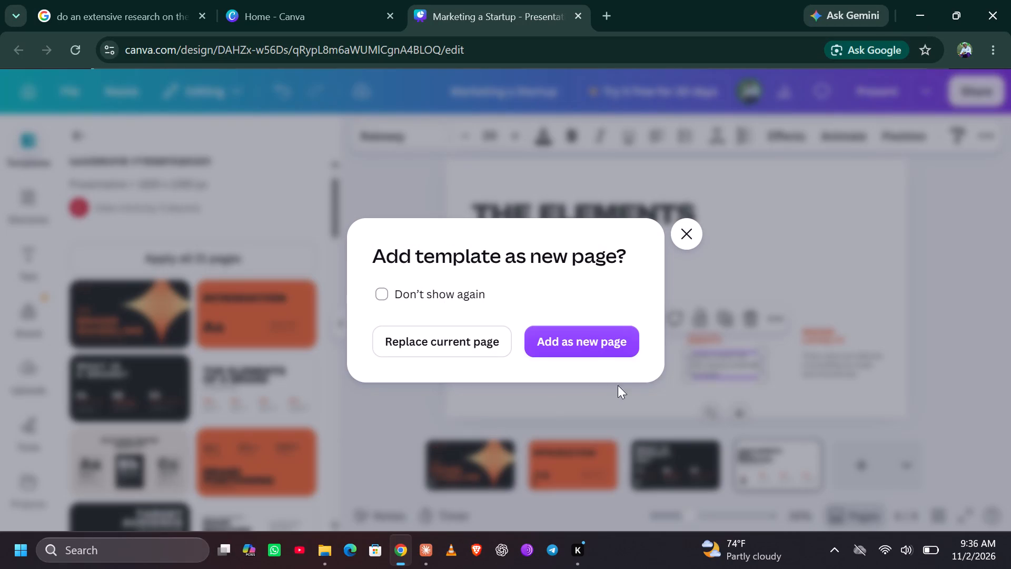
left_click(598, 344)
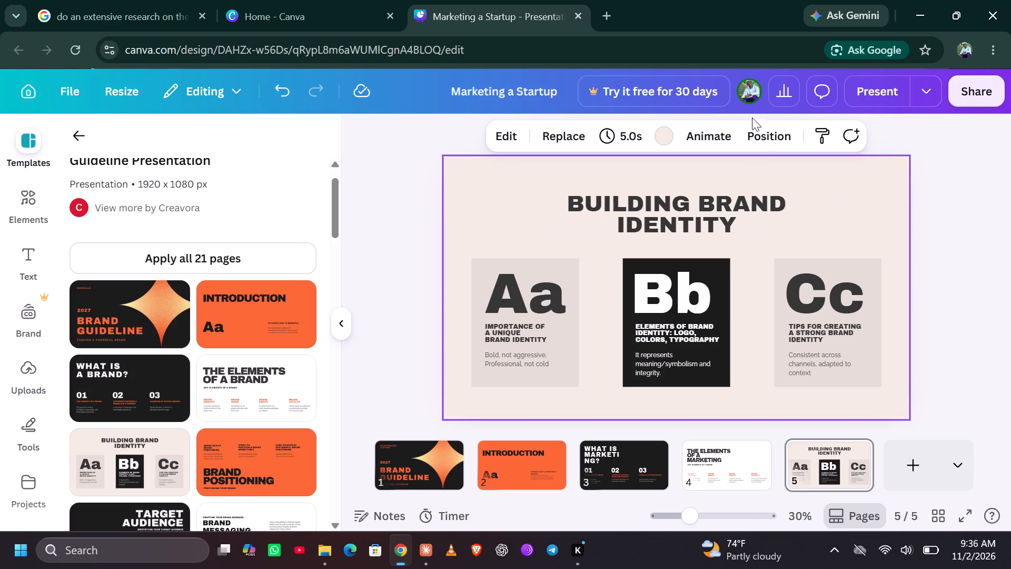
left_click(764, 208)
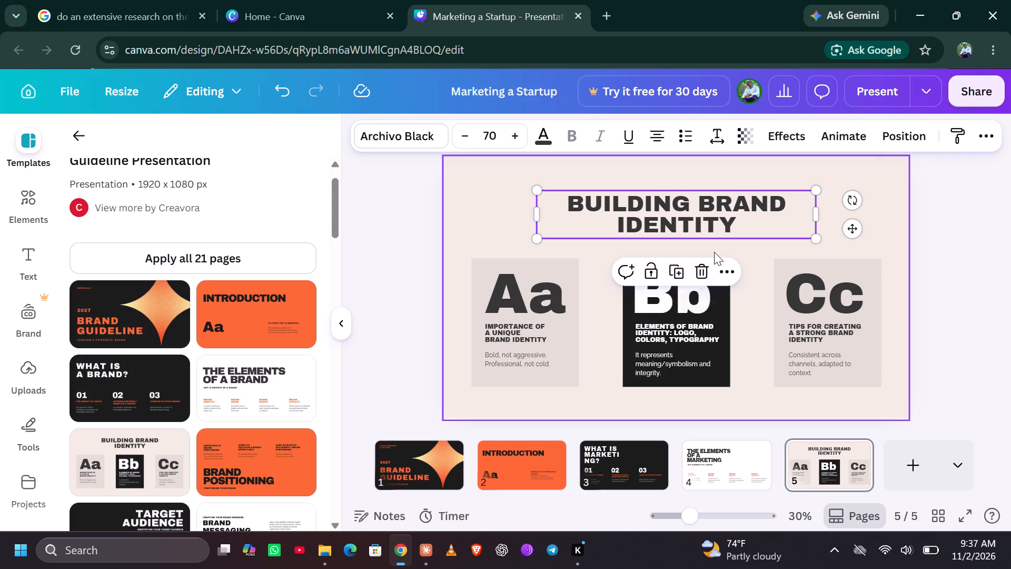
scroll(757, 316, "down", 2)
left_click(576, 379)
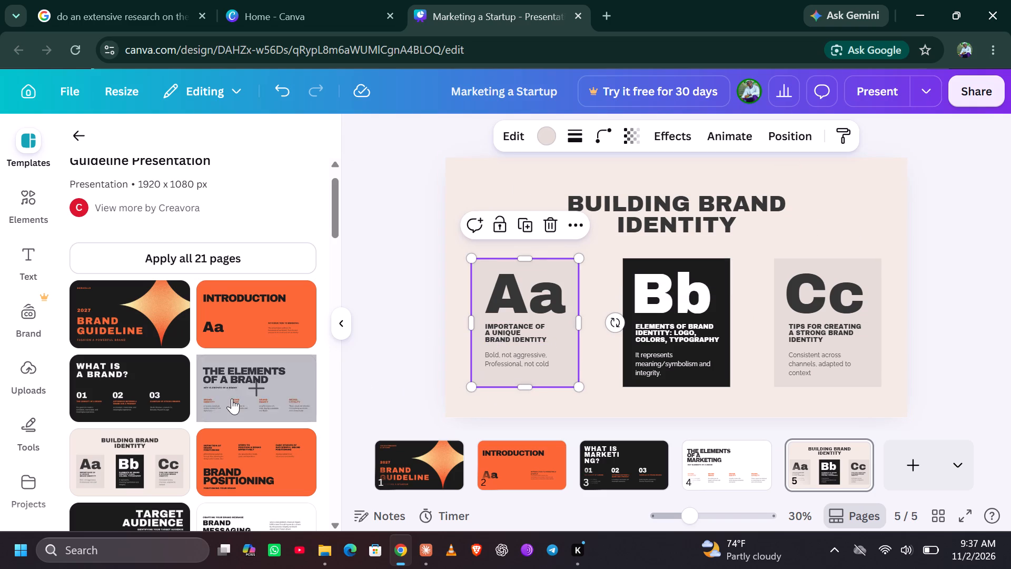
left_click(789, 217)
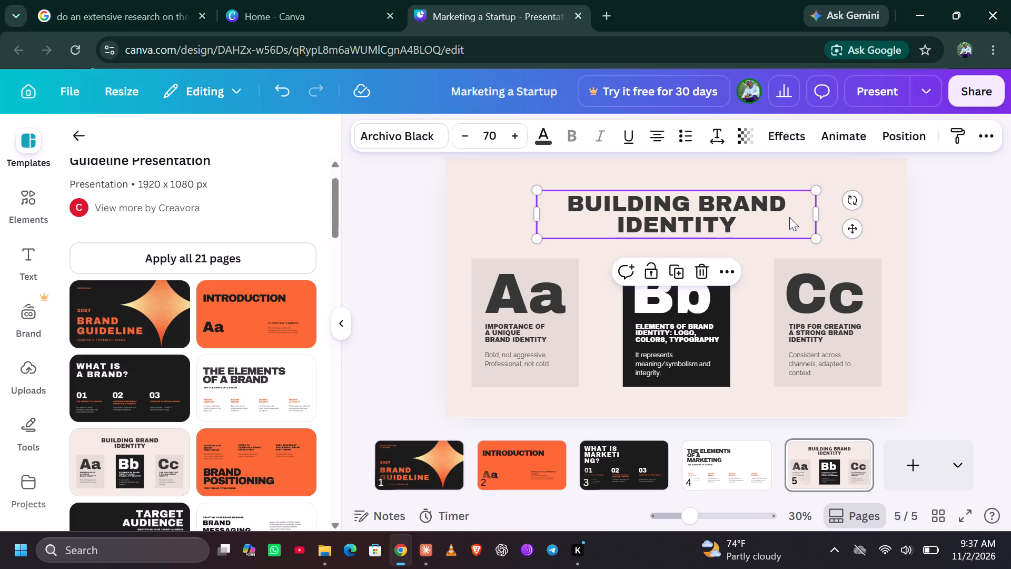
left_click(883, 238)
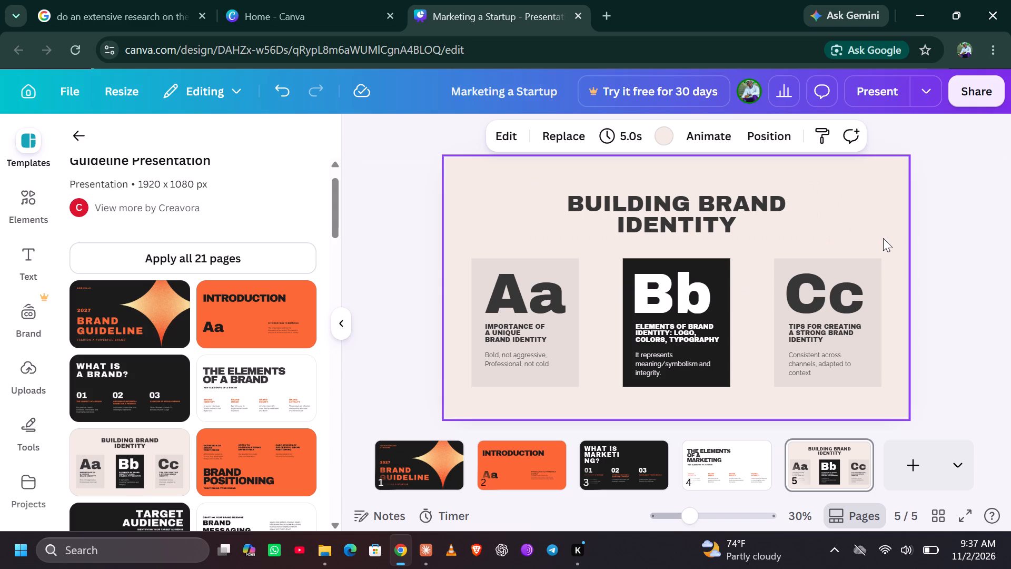
Replace BRAND IDENTITY in page 5's heading with MARKETING so it reads "BUILDING MARKETING".
left_click(739, 216)
left_click(739, 216)
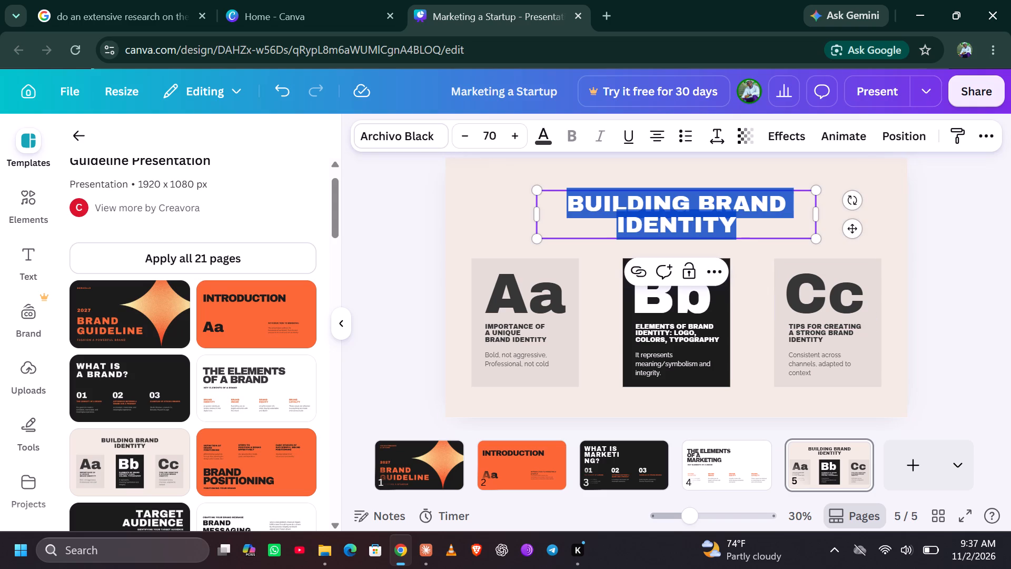
left_click(739, 216)
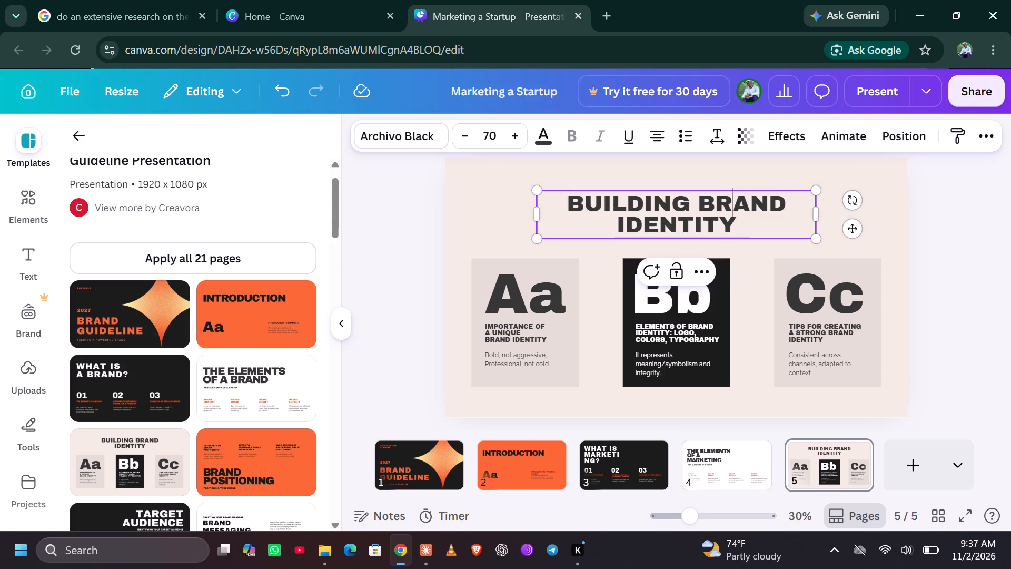
key("Down")
key("BackSpace")
key("BackSpace")
key("BackSpace")
key("BackSpace")
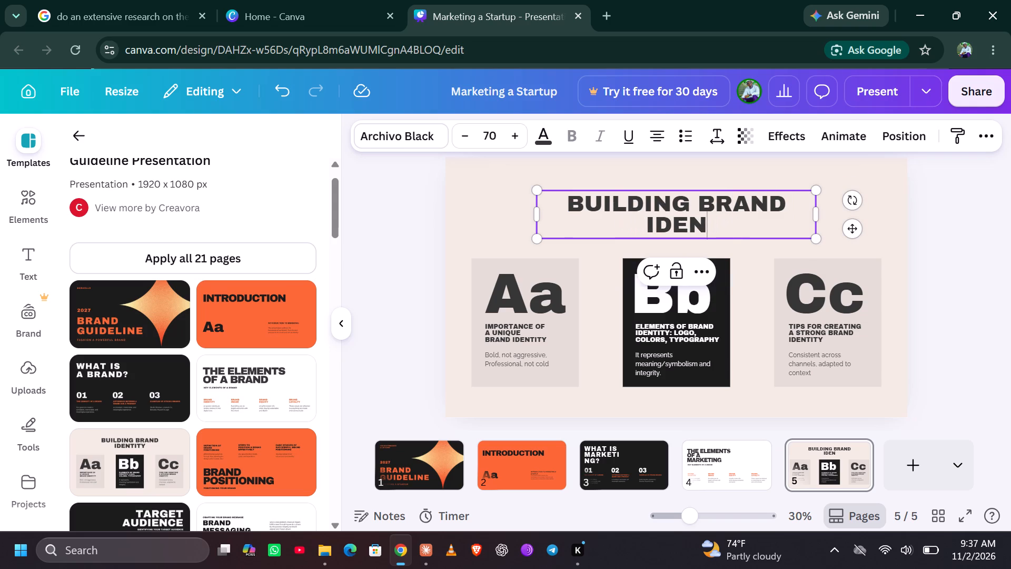
key("BackSpace")
key("BackSpace")
key("BackSpace")
key("BackSpace")
key("BackSpace")
key("BackSpace")
key("BackSpace")
key("BackSpace")
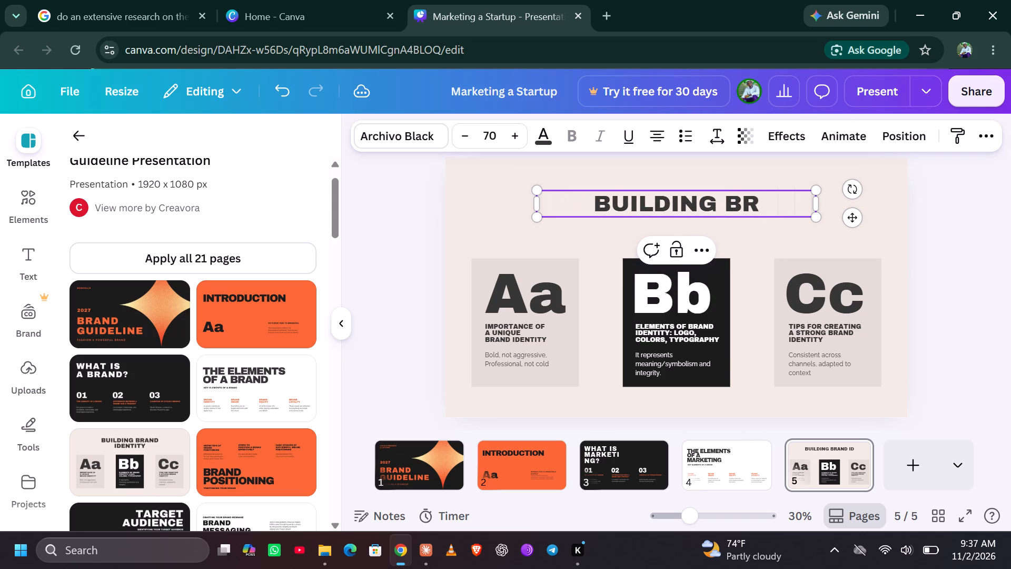
key("BackSpace")
key("BackSpace")
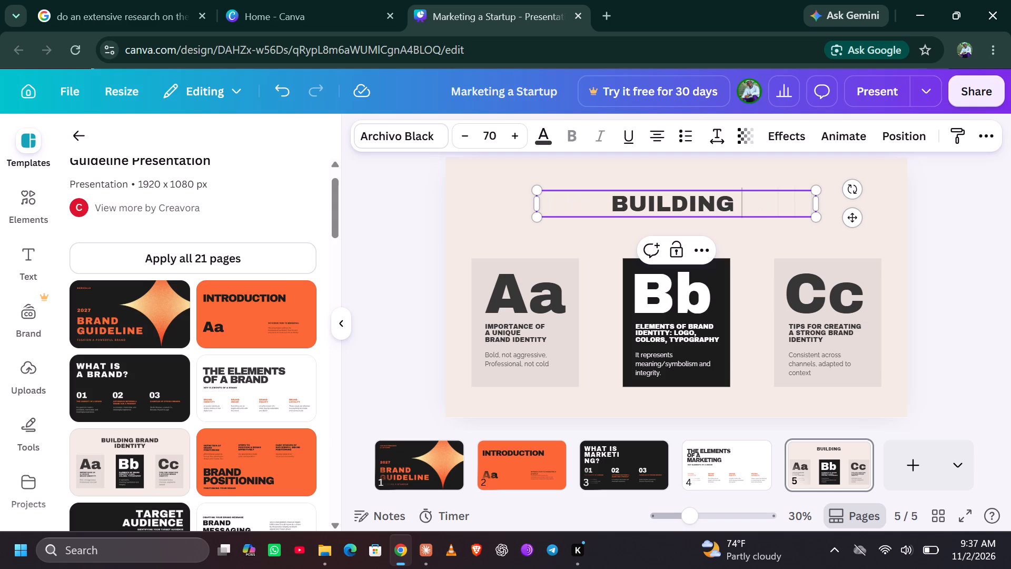
key("m")
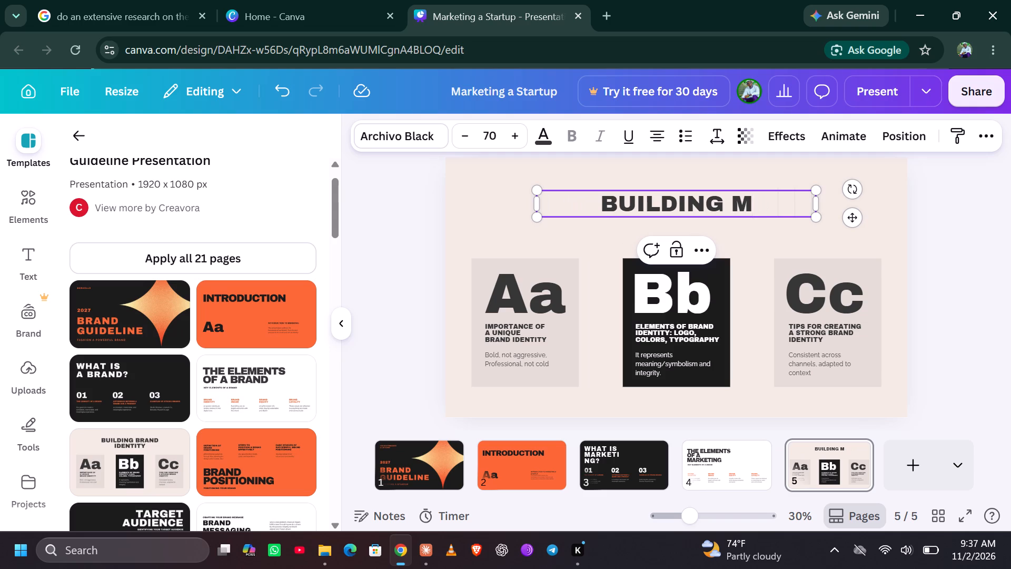
key("BackSpace")
key("comma")
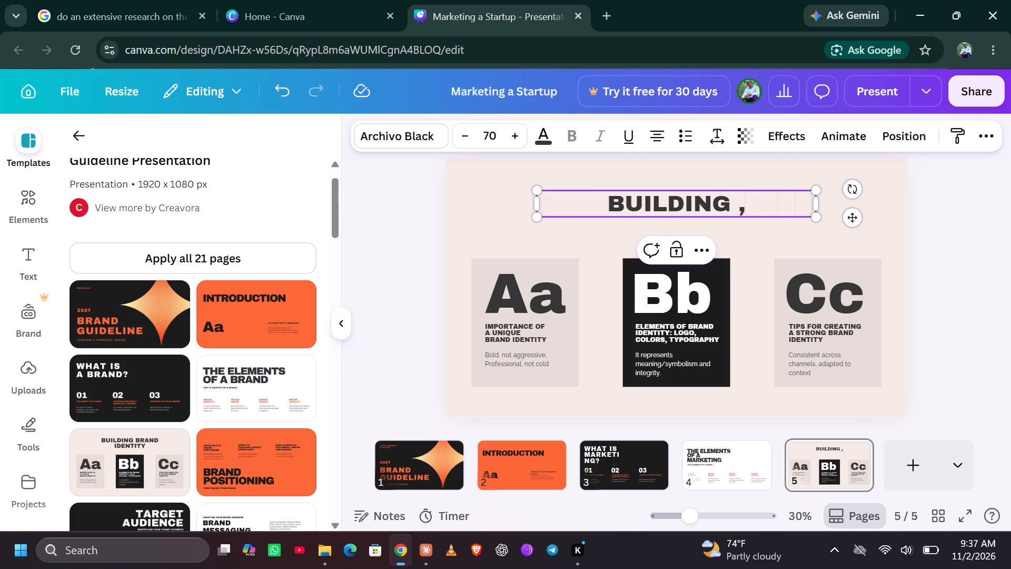
key("BackSpace")
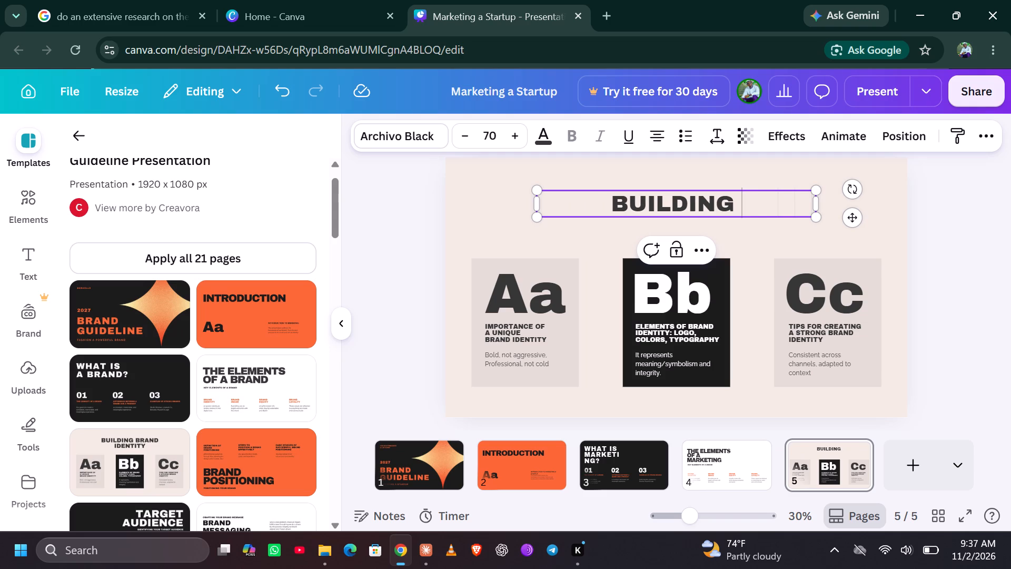
type("mar")
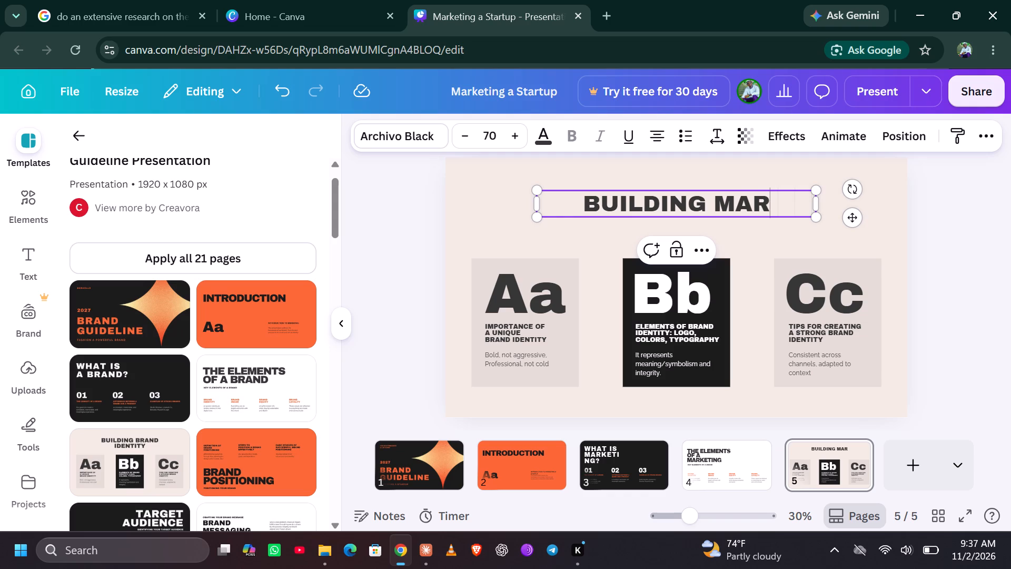
key("k")
type("et")
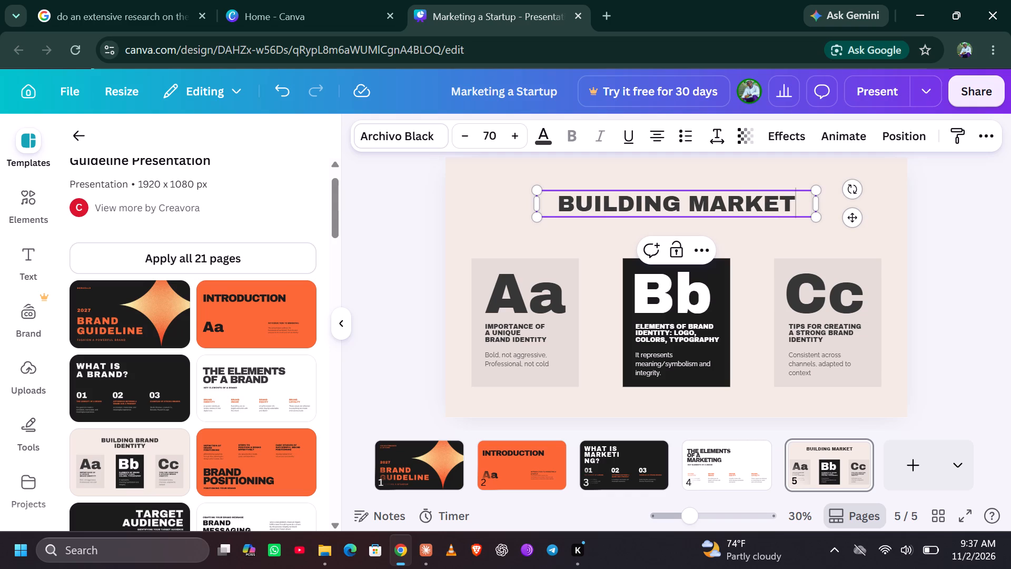
type("in")
key("g")
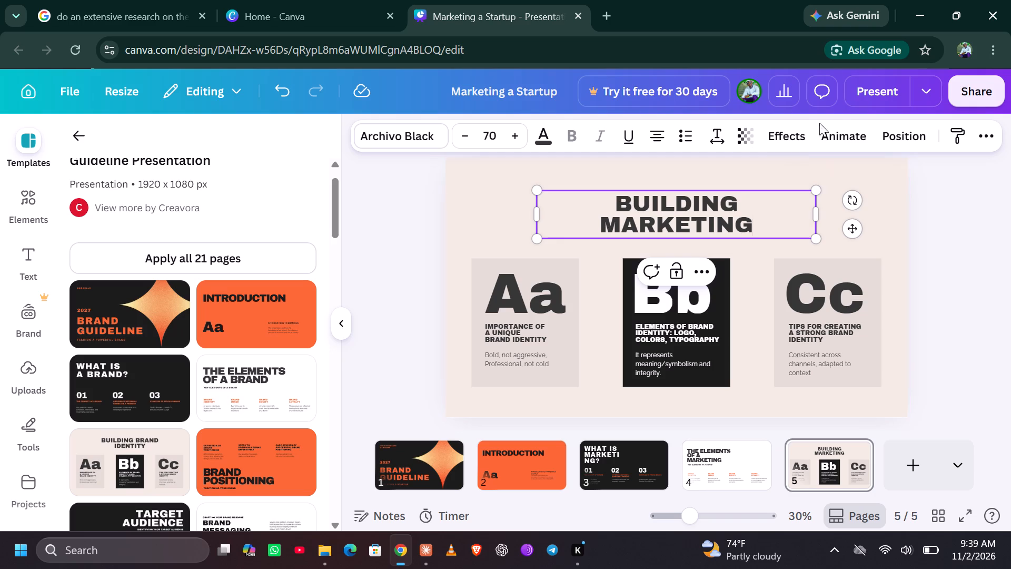
Widen the text box of page 5's BUILDING MARKETING heading so the words fit on one line.
left_click(683, 349)
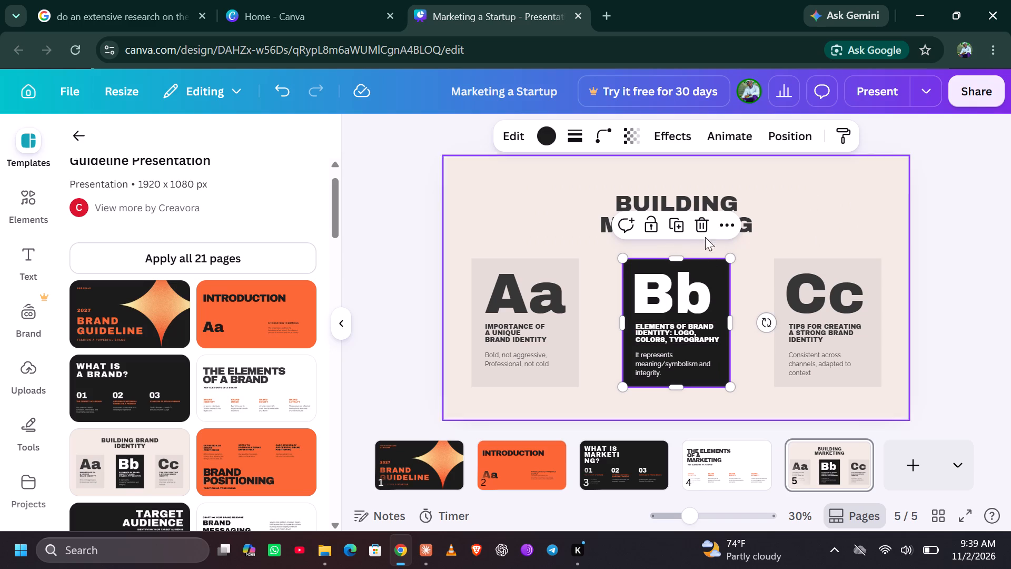
left_click(772, 214)
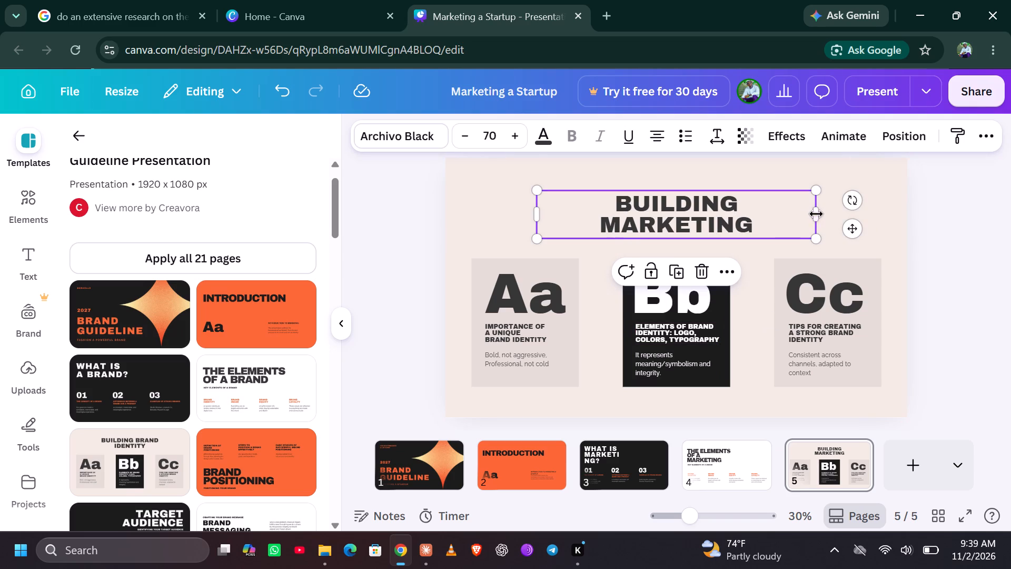
left_click_drag(817, 214, 841, 215)
left_click(841, 215)
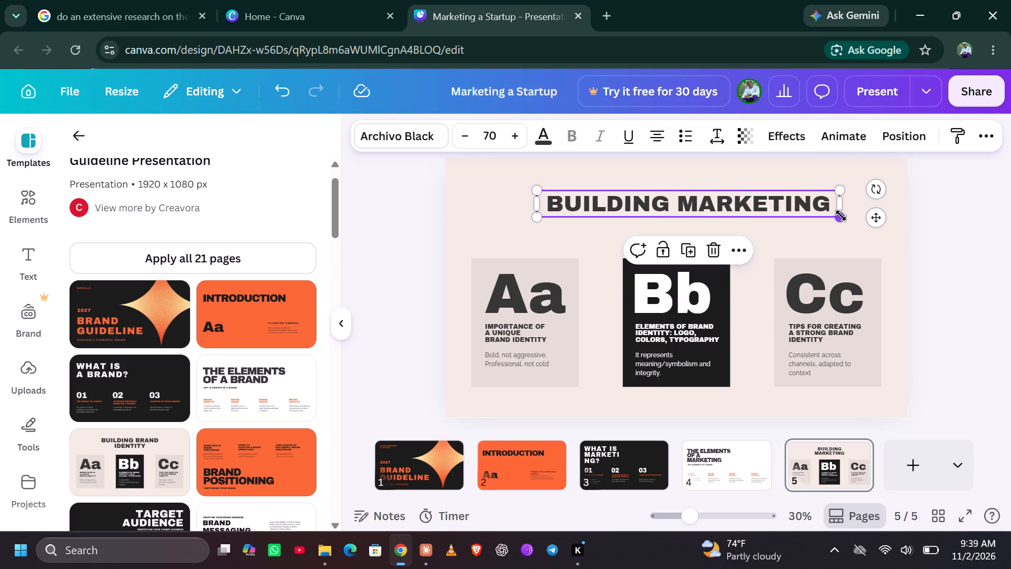
left_click(841, 215)
left_click_drag(840, 203, 848, 212)
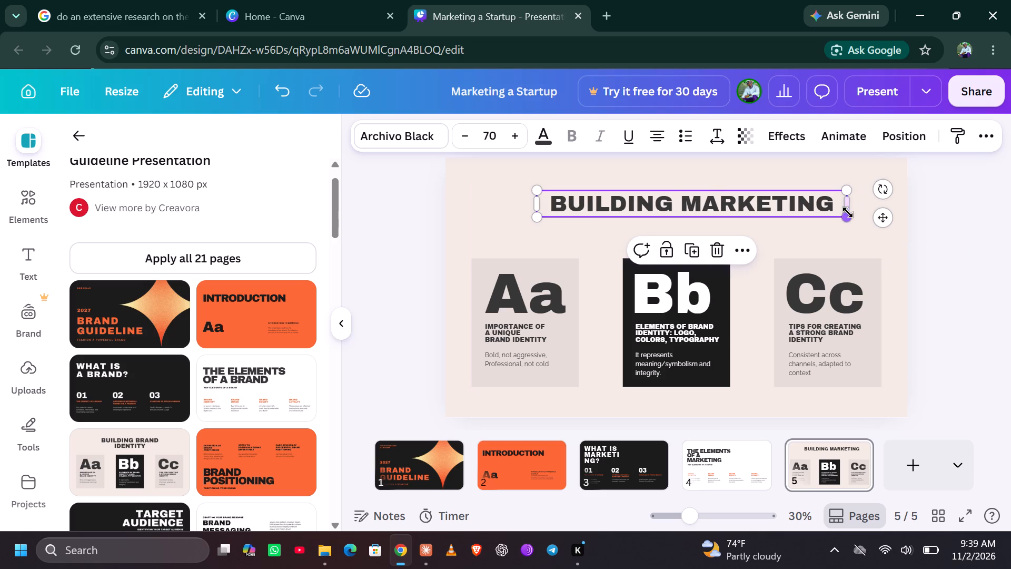
Move the BUILDING MARKETING heading slightly up and centre it above the three cards on page 5.
left_click_drag(667, 194, 648, 195)
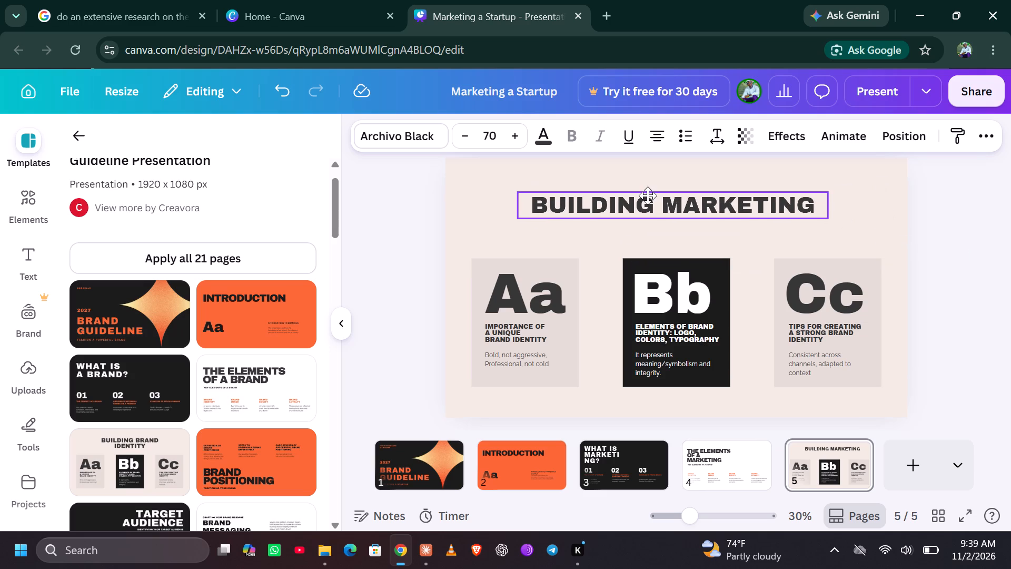
left_click_drag(648, 195, 660, 188)
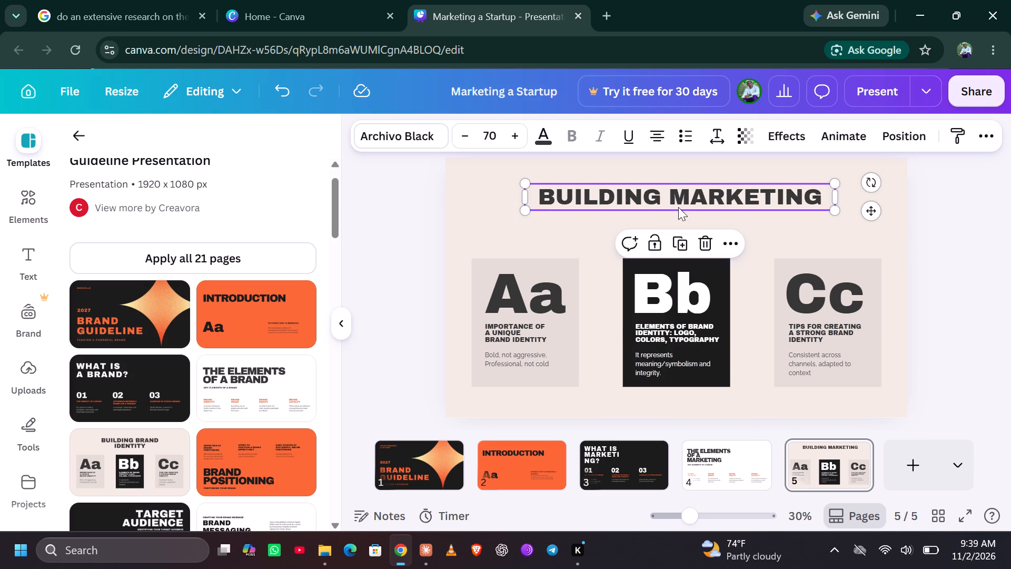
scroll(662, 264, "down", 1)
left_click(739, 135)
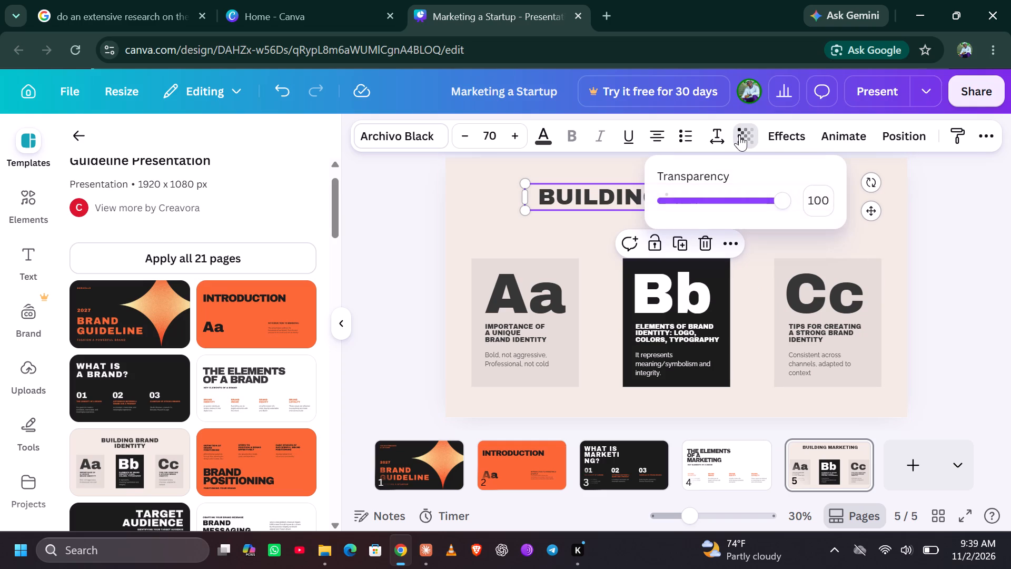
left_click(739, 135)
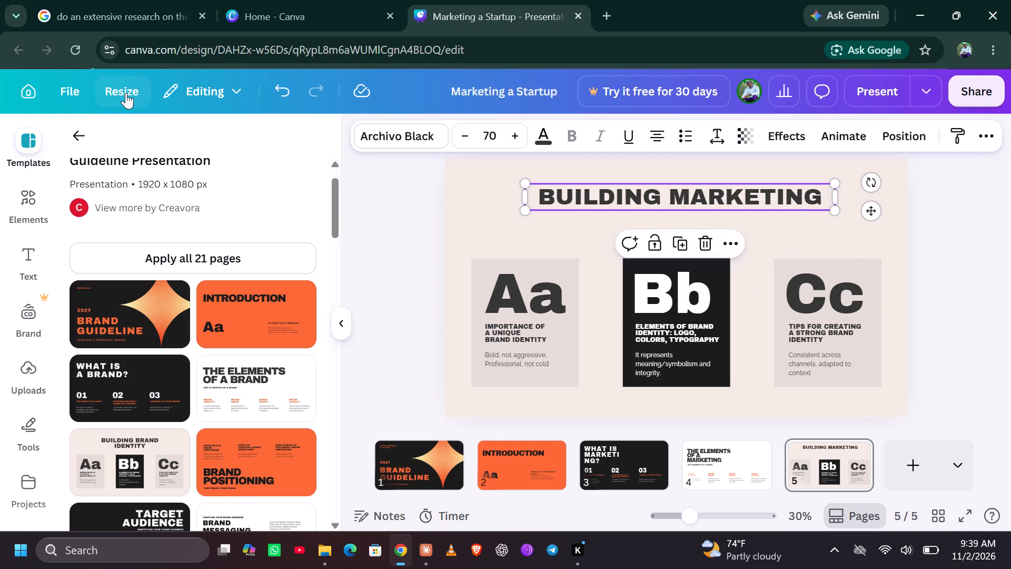
Apply the document's Heading text style to page 5's BUILDING MARKETING heading after trying the Title and Subtitle styles.
left_click(35, 140)
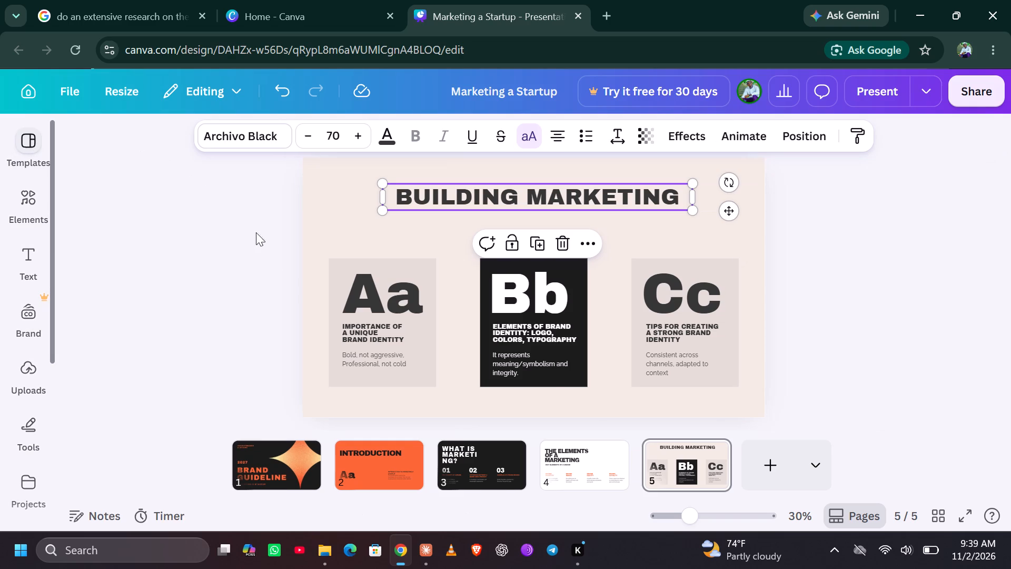
left_click(246, 142)
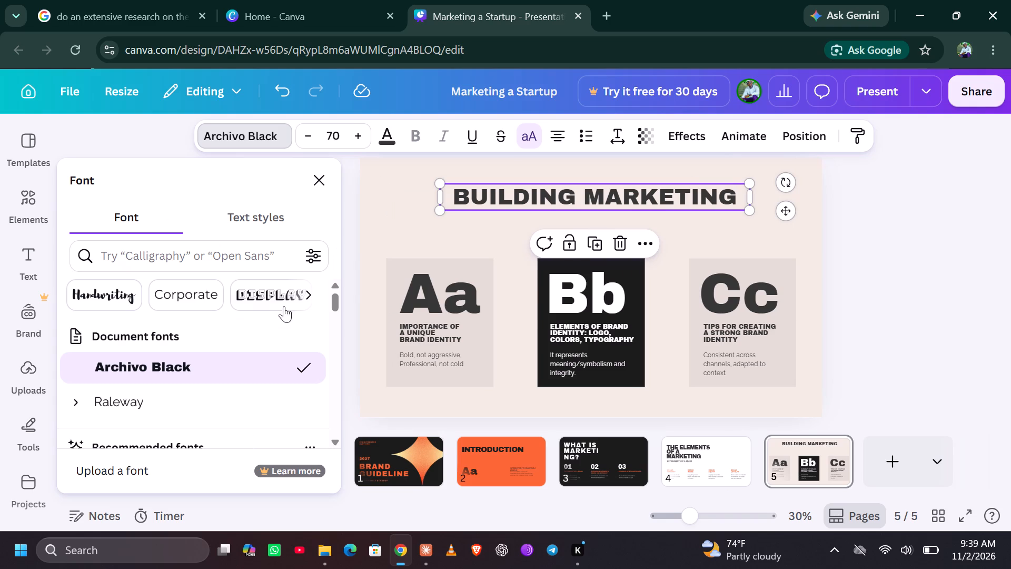
left_click(285, 295)
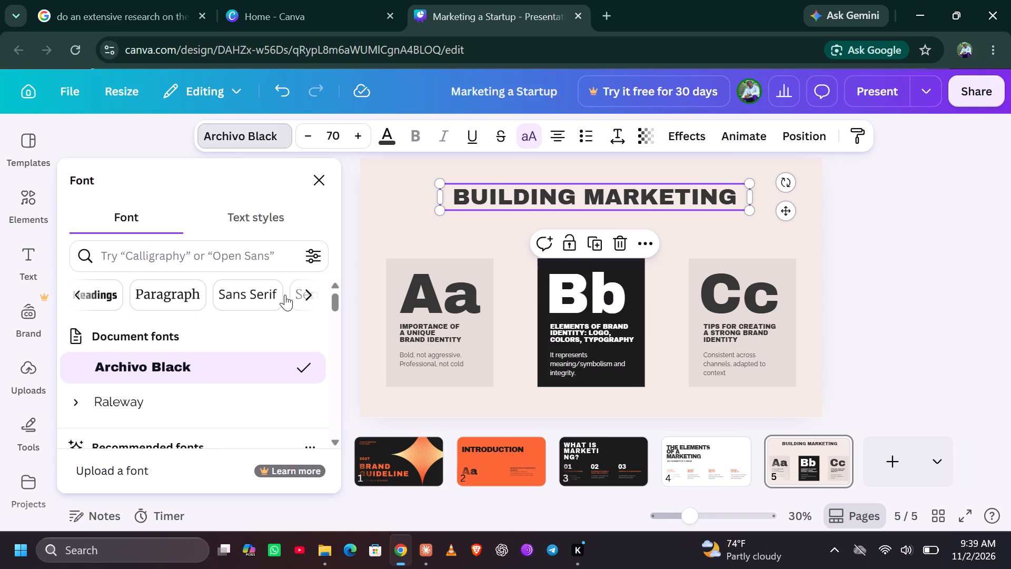
scroll(272, 321, "down", 1)
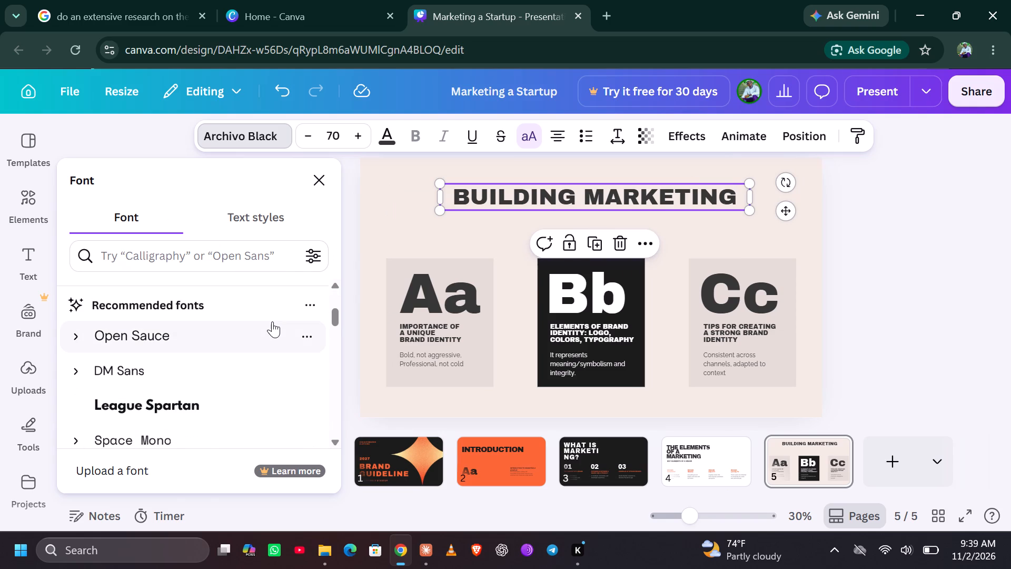
scroll(272, 321, "up", 2)
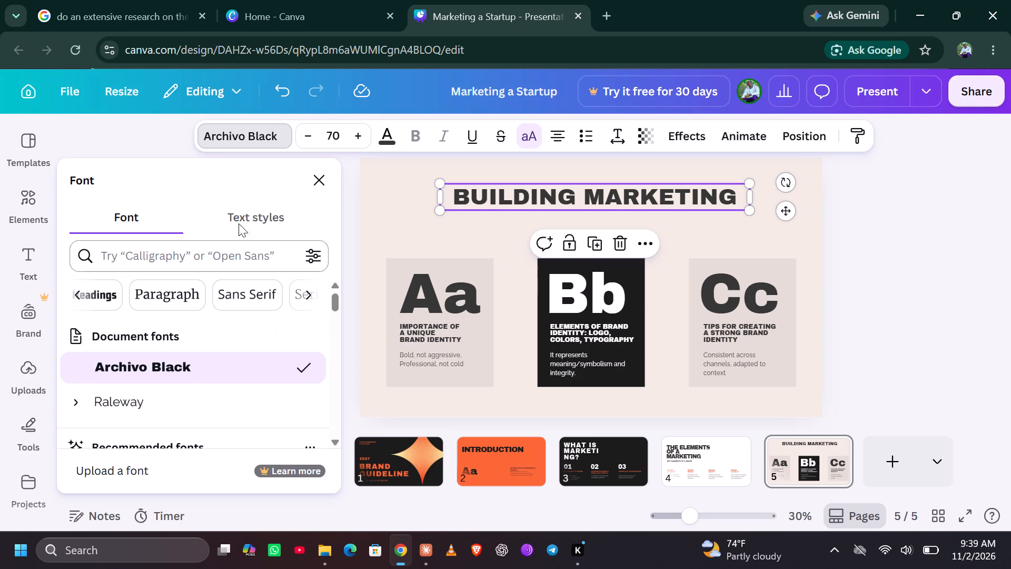
left_click(261, 217)
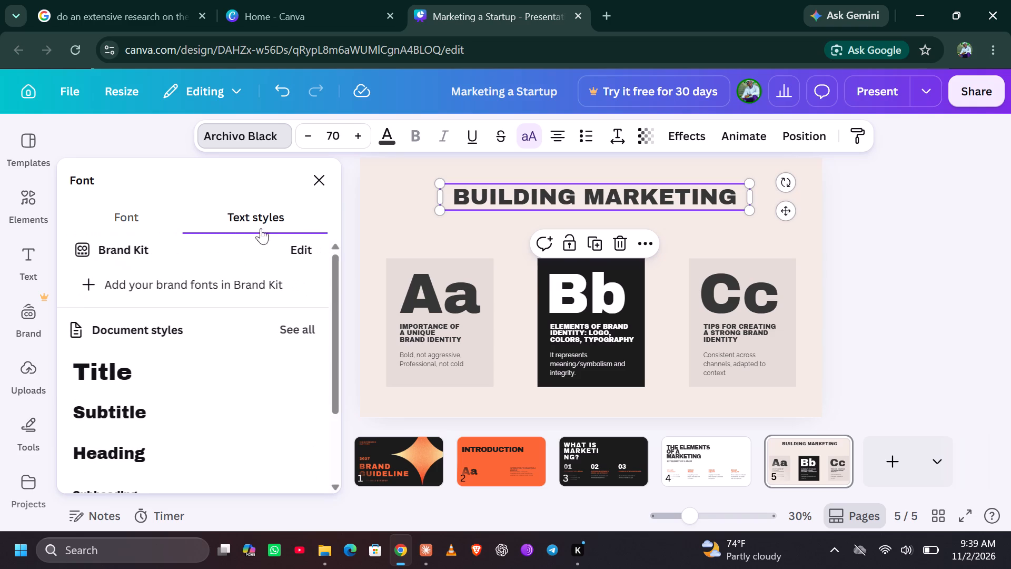
scroll(209, 290, "down", 1)
left_click(123, 337)
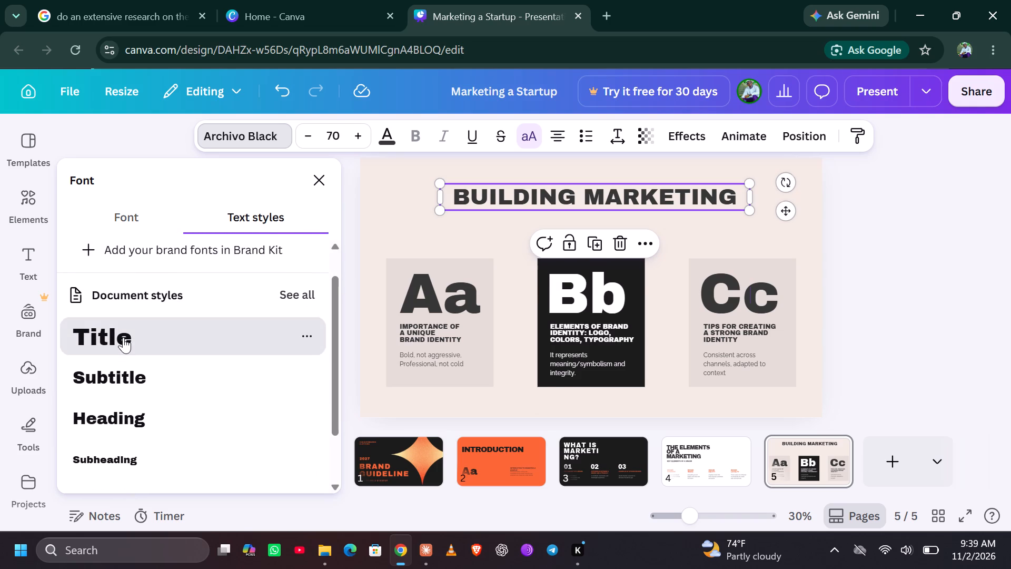
left_click(123, 374)
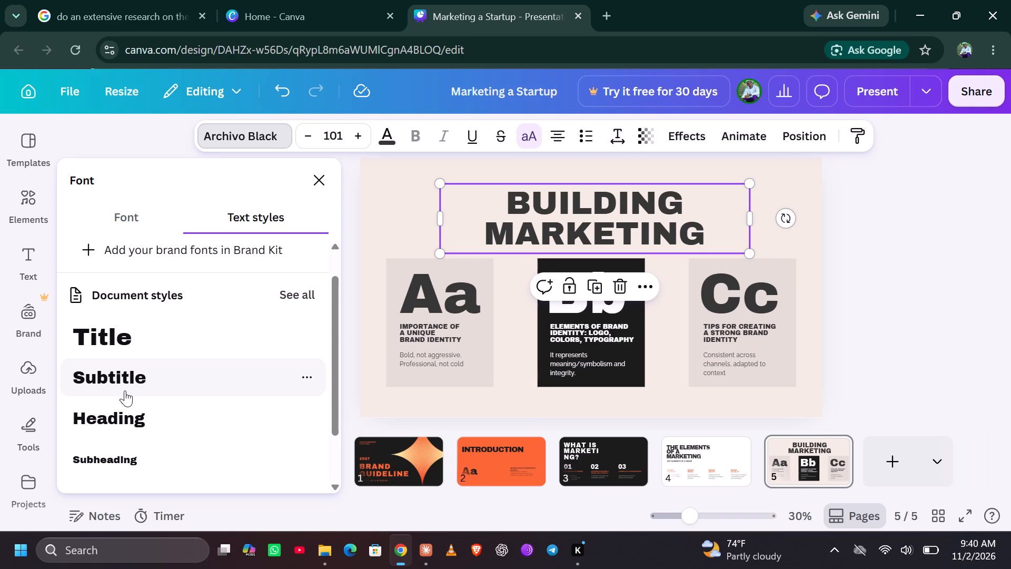
left_click(128, 413)
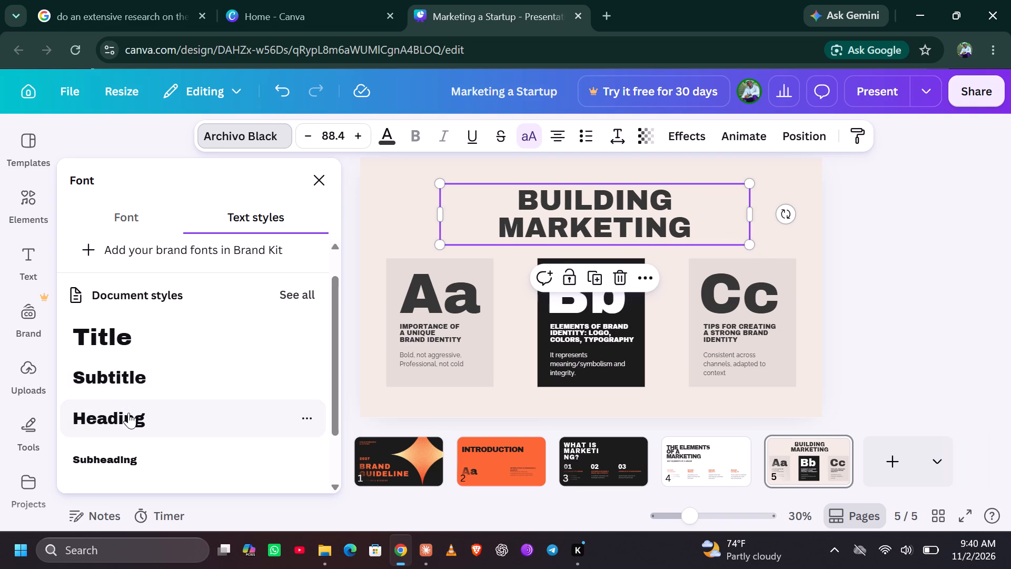
left_click(929, 316)
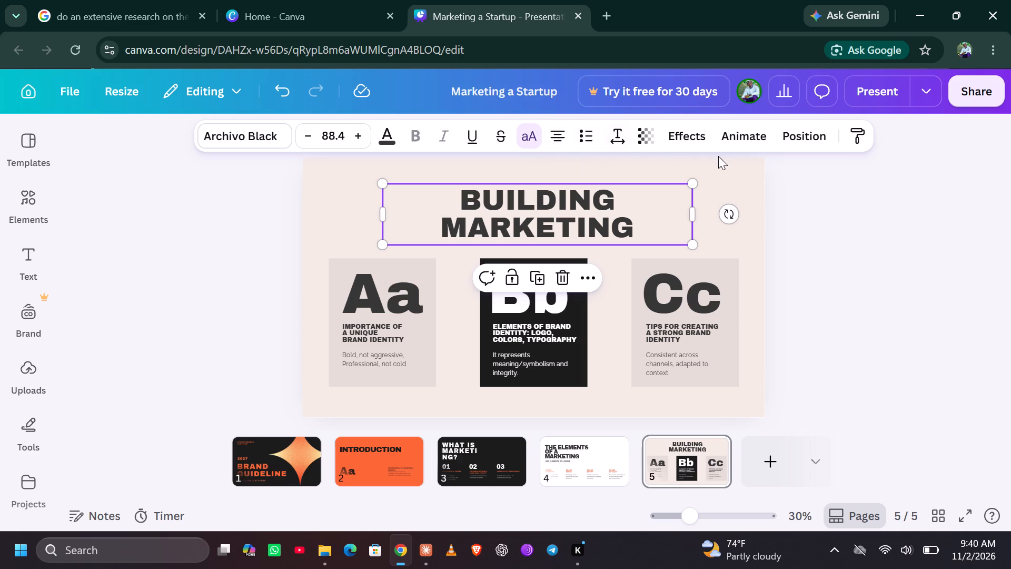
Turn off all-caps on page 5's heading so it reads "Building marketing".
left_click(525, 132)
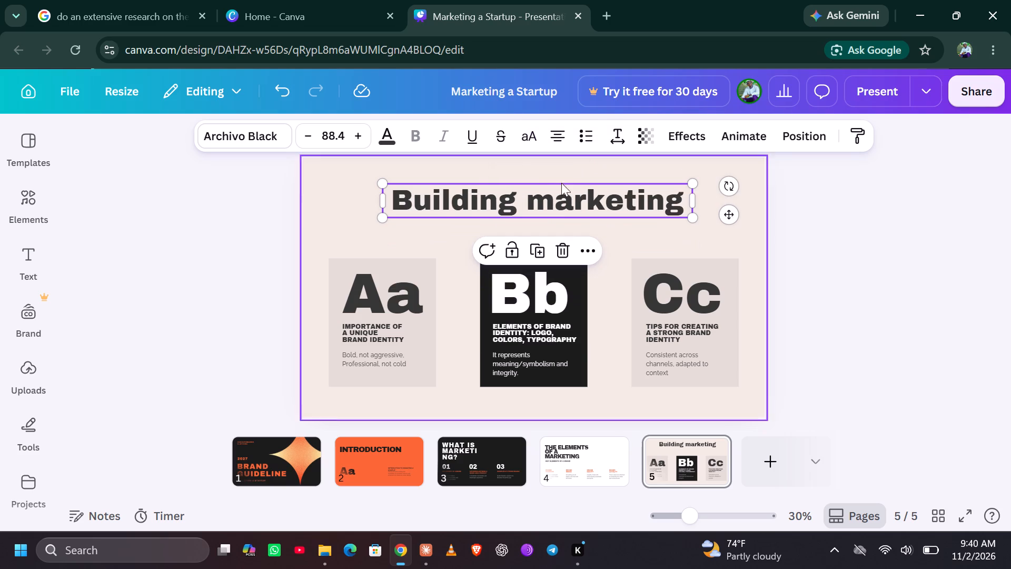